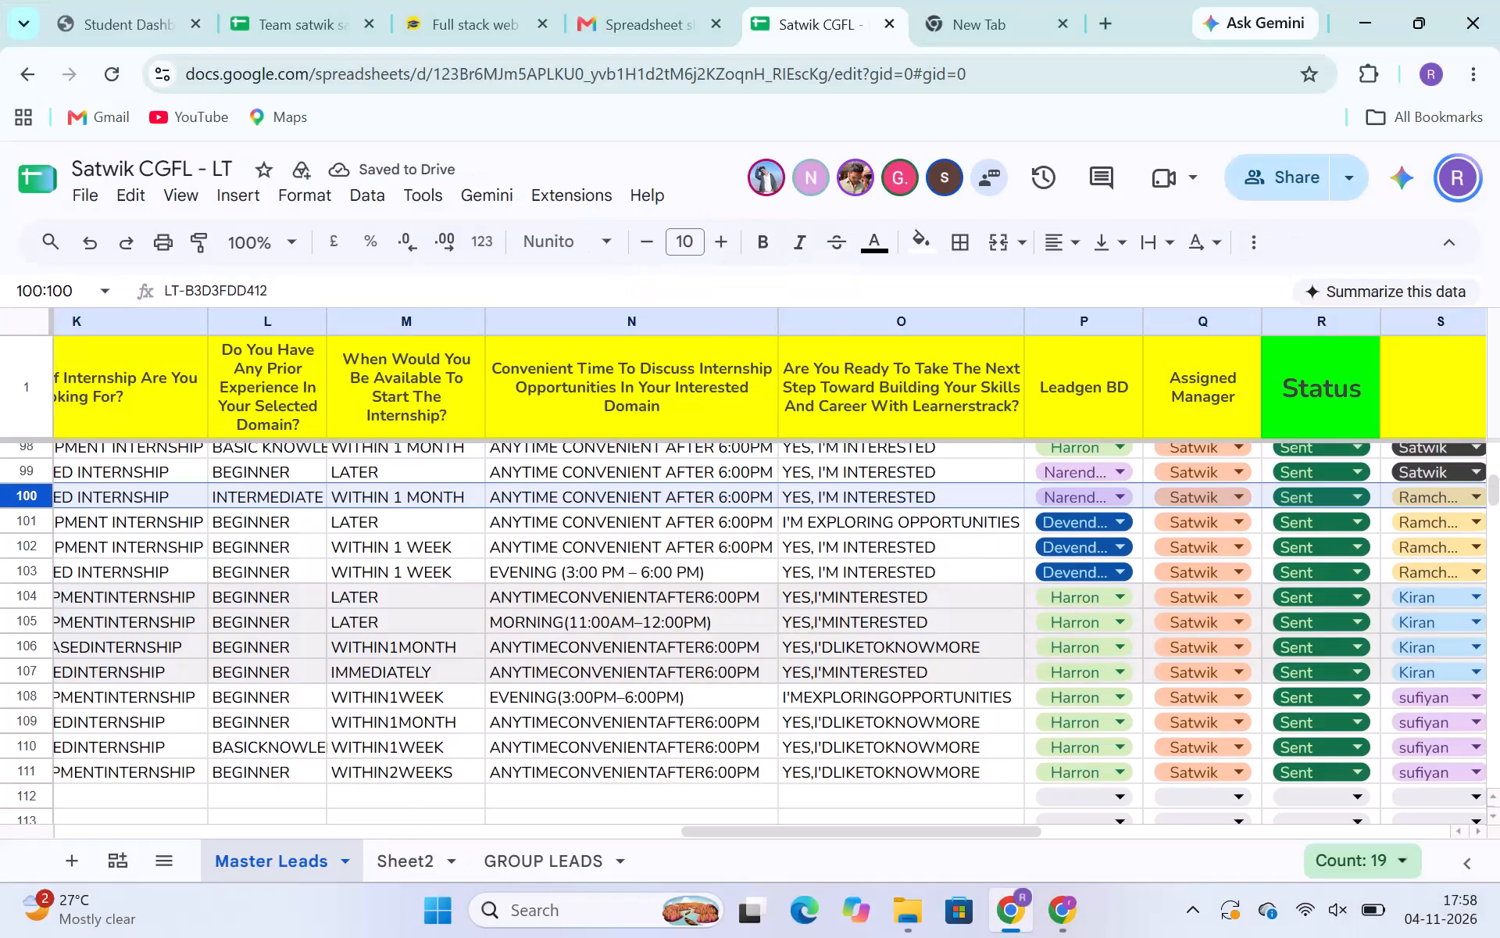
Set the call status in column T of row 100 to Details Shared.
scroll(72, 764, left, 6)
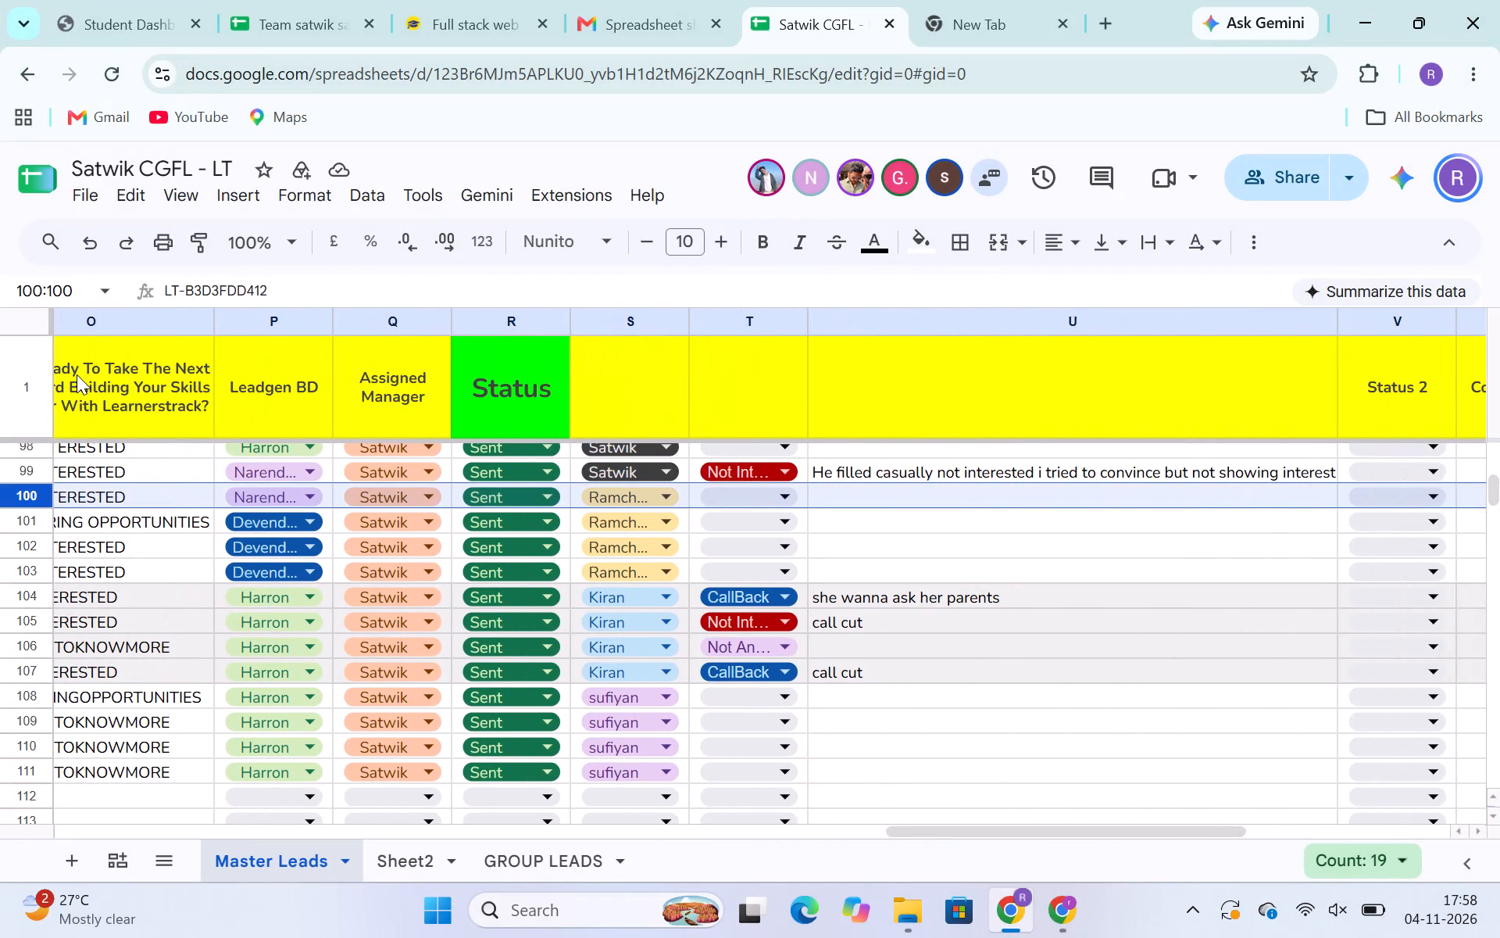
click(746, 497)
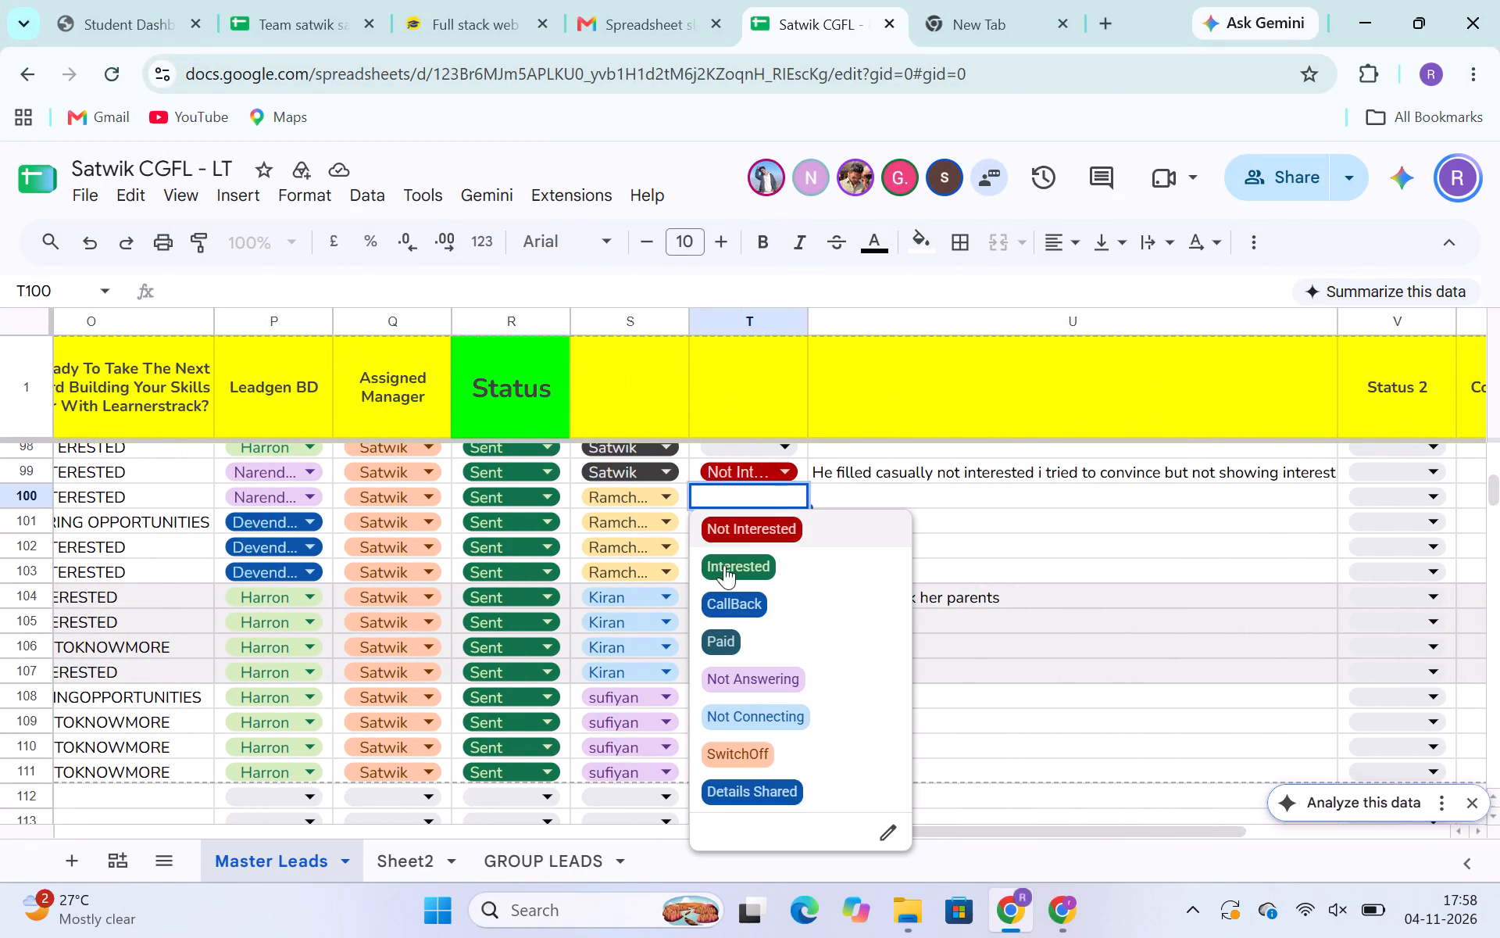
click(762, 788)
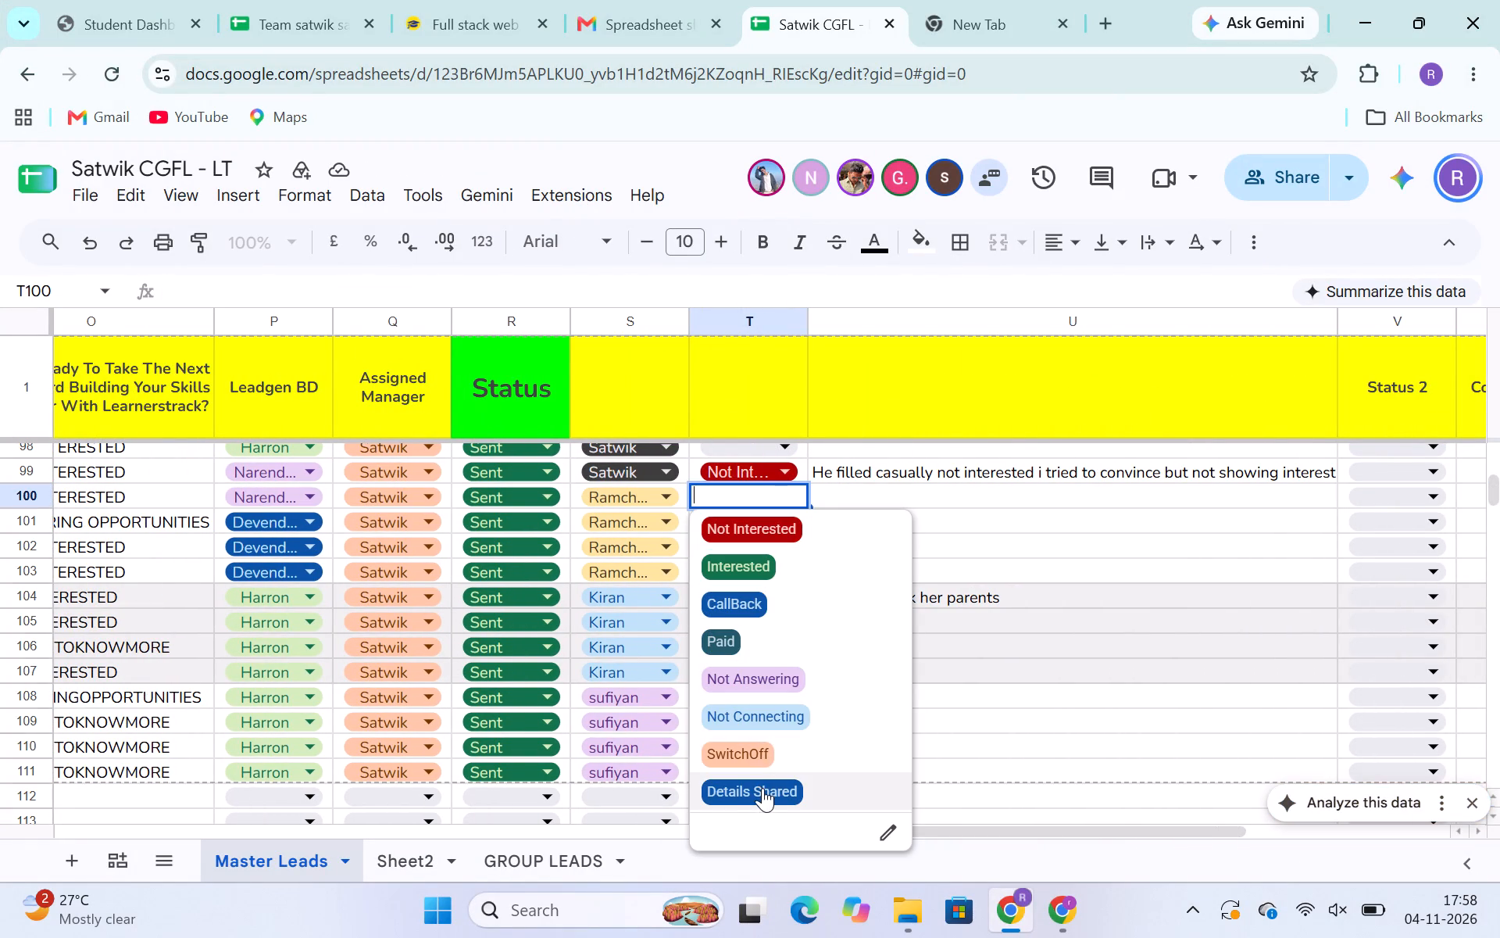
Enter the remark "completely details shared she said i need some time talk with parents and call back by 6:30" in cell U100.
click(899, 507)
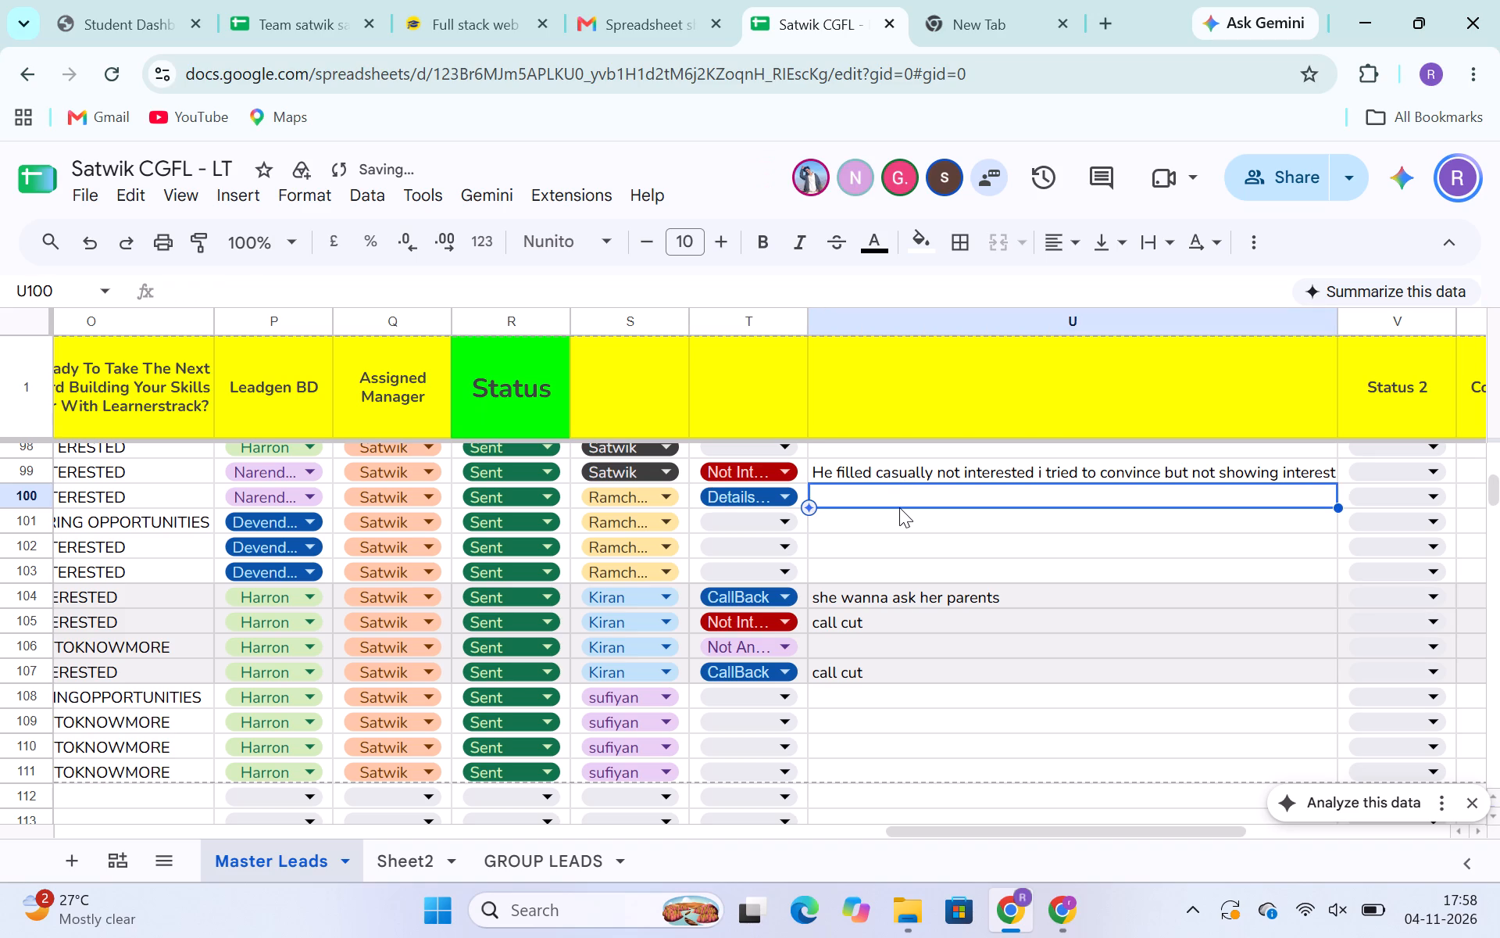
text(completely details)
key(space)
text(shared)
key(space)
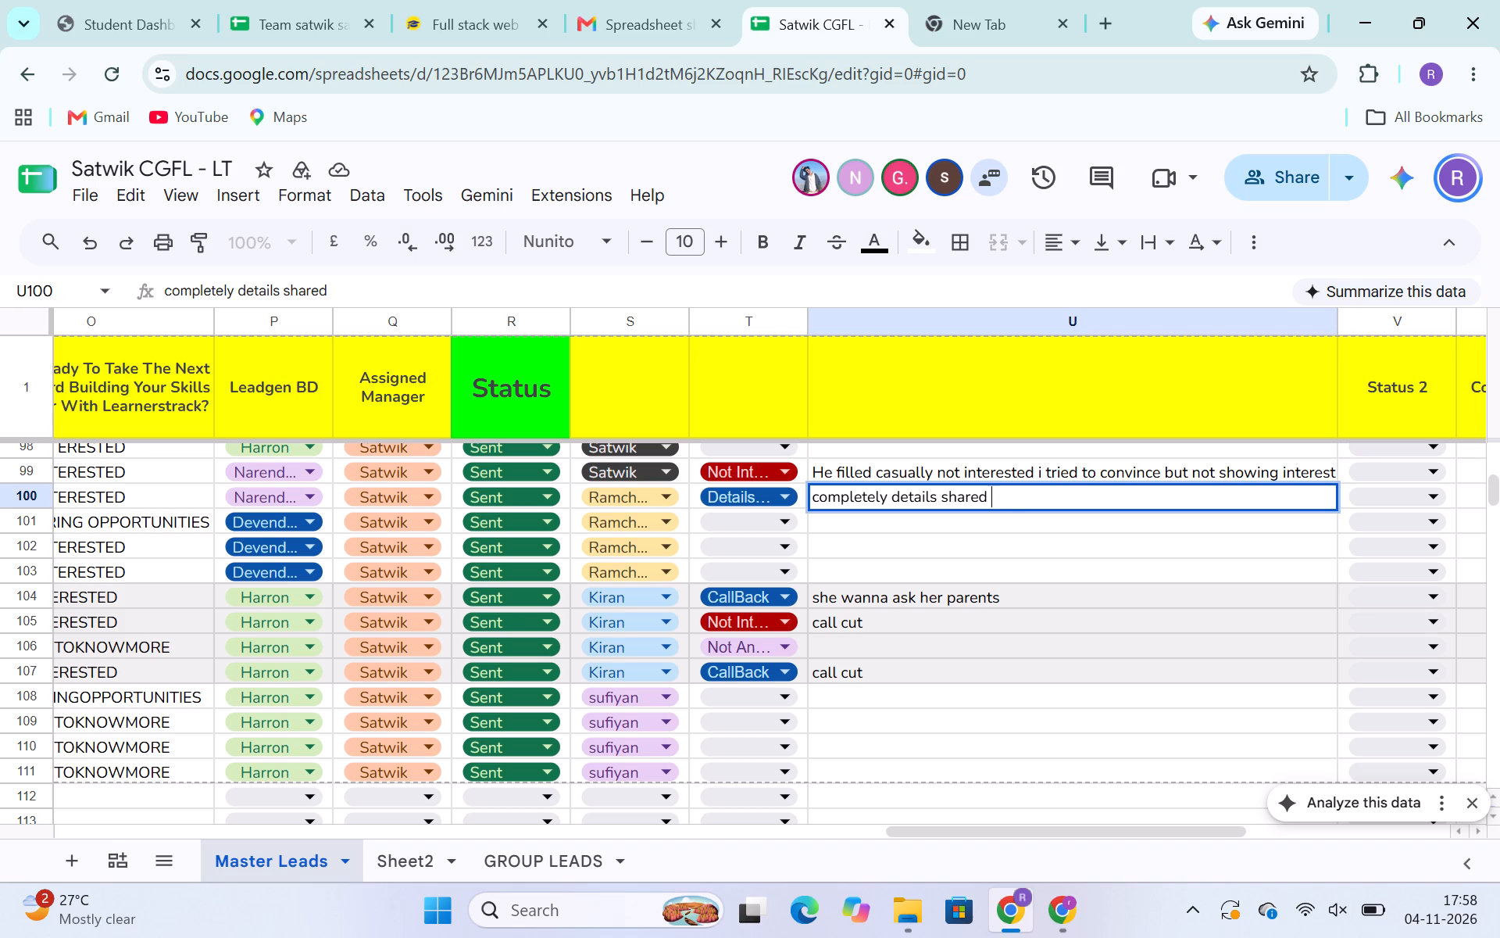
text(she)
key(space)
text(a)
key(BackSpace)
text(said i need some time)
key(space)
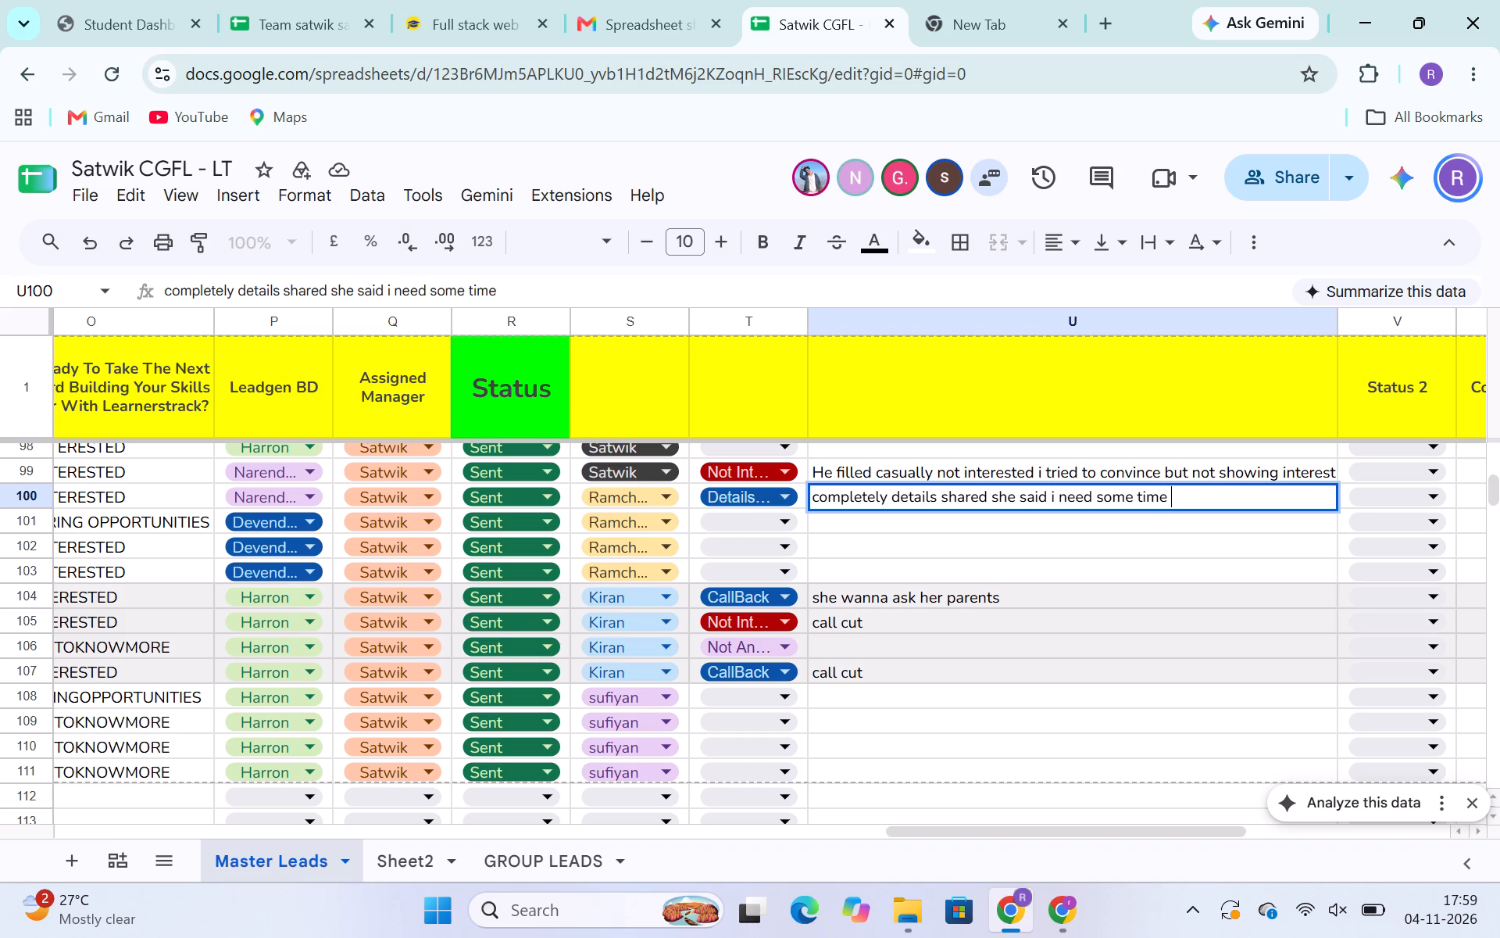
text(talk with parents)
key(space)
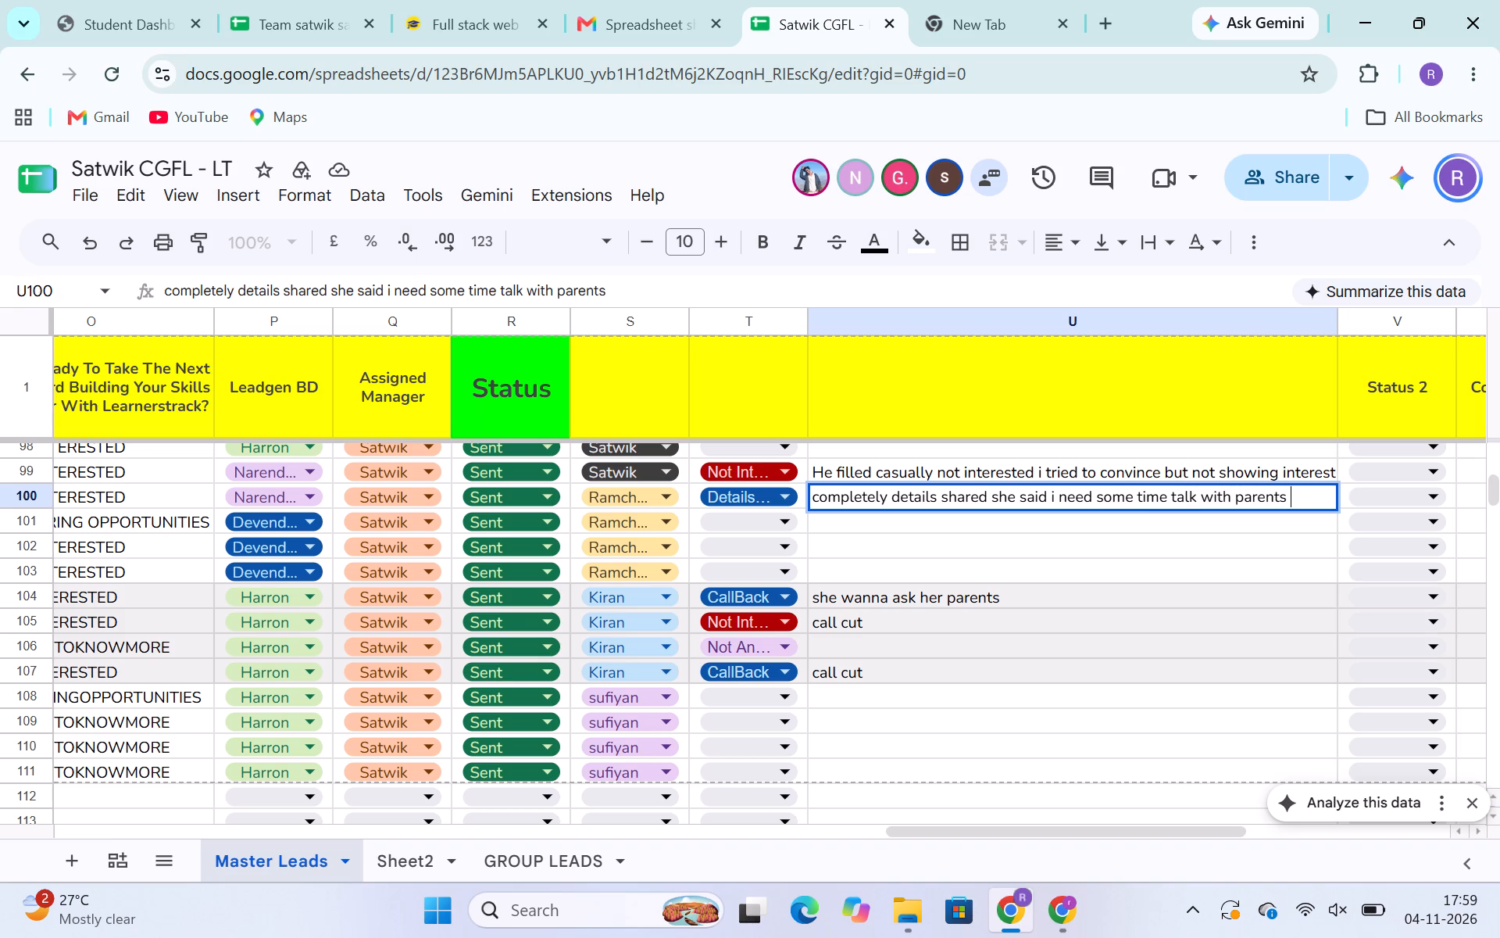
text(and call back by 6)
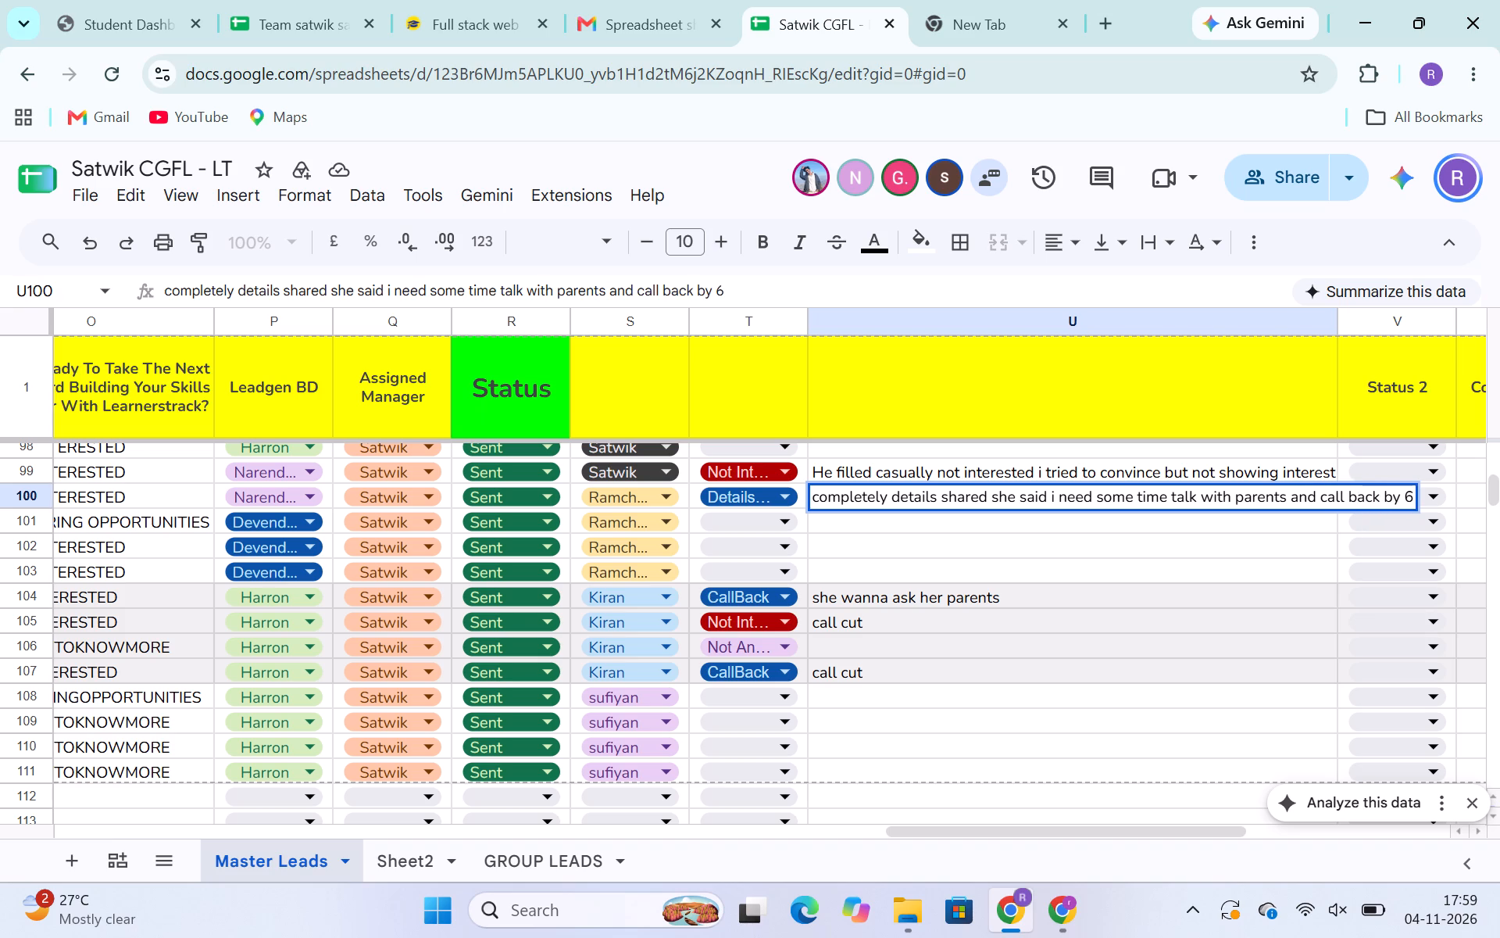
text(:30)
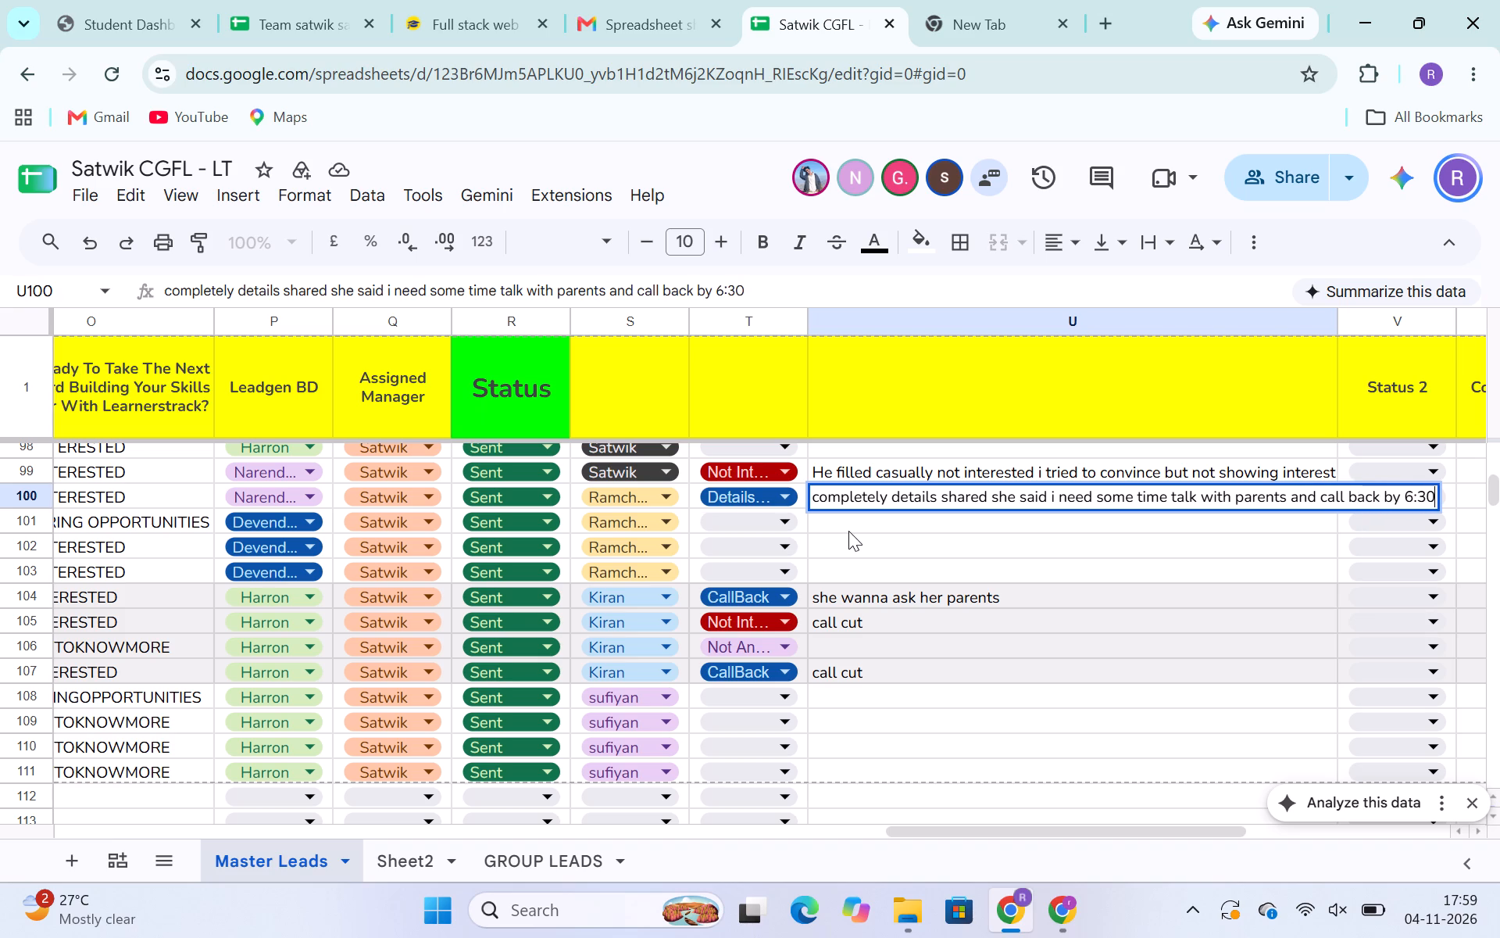
click(873, 523)
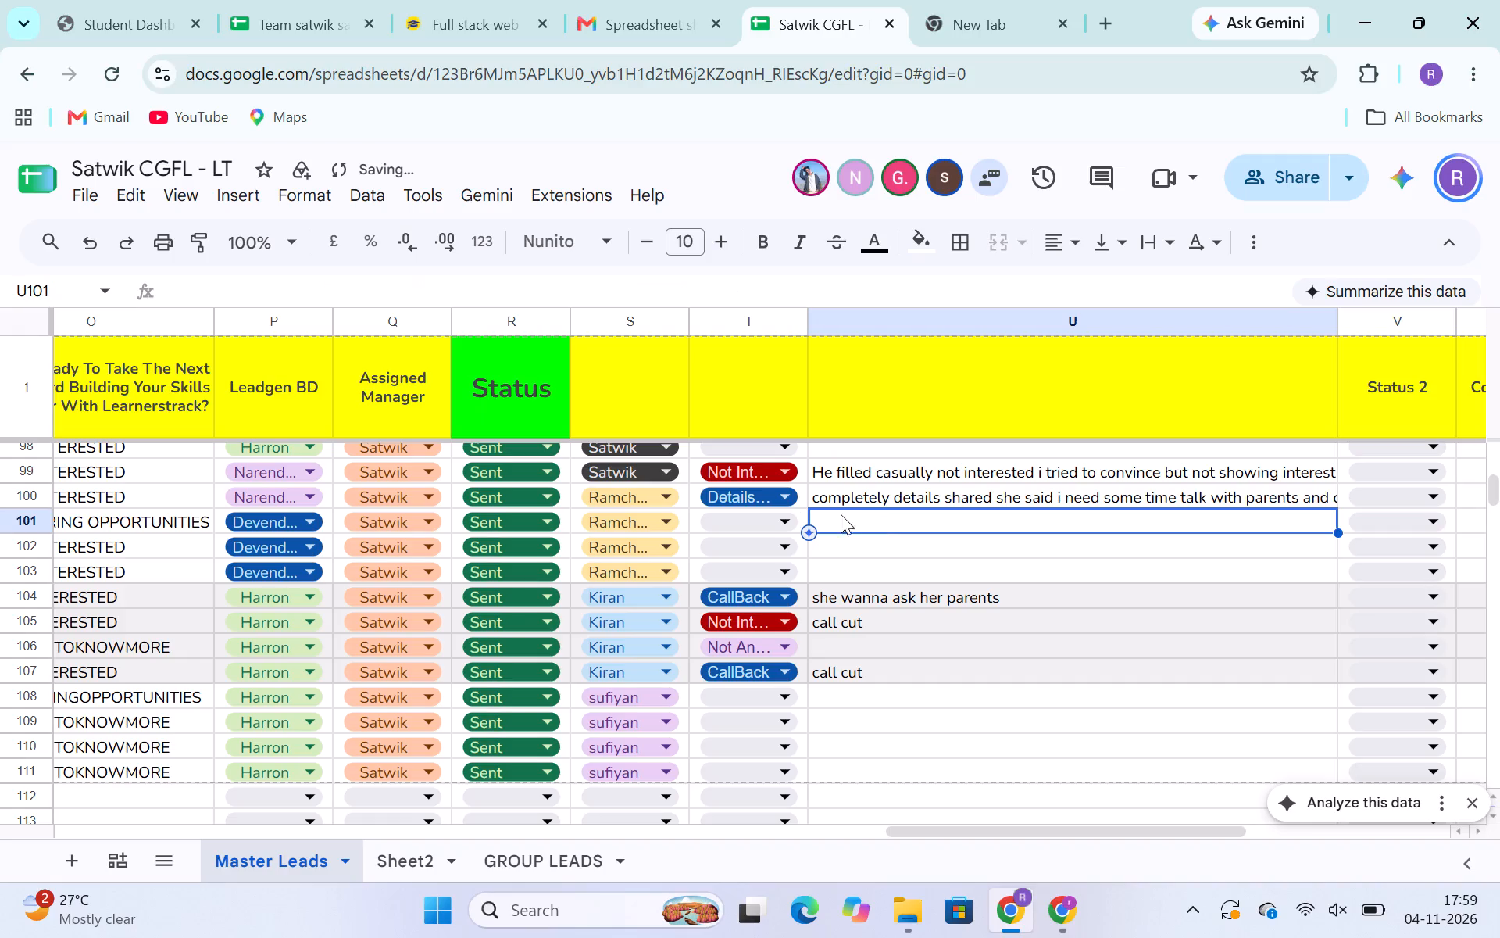
scroll(532, 550, right, 6)
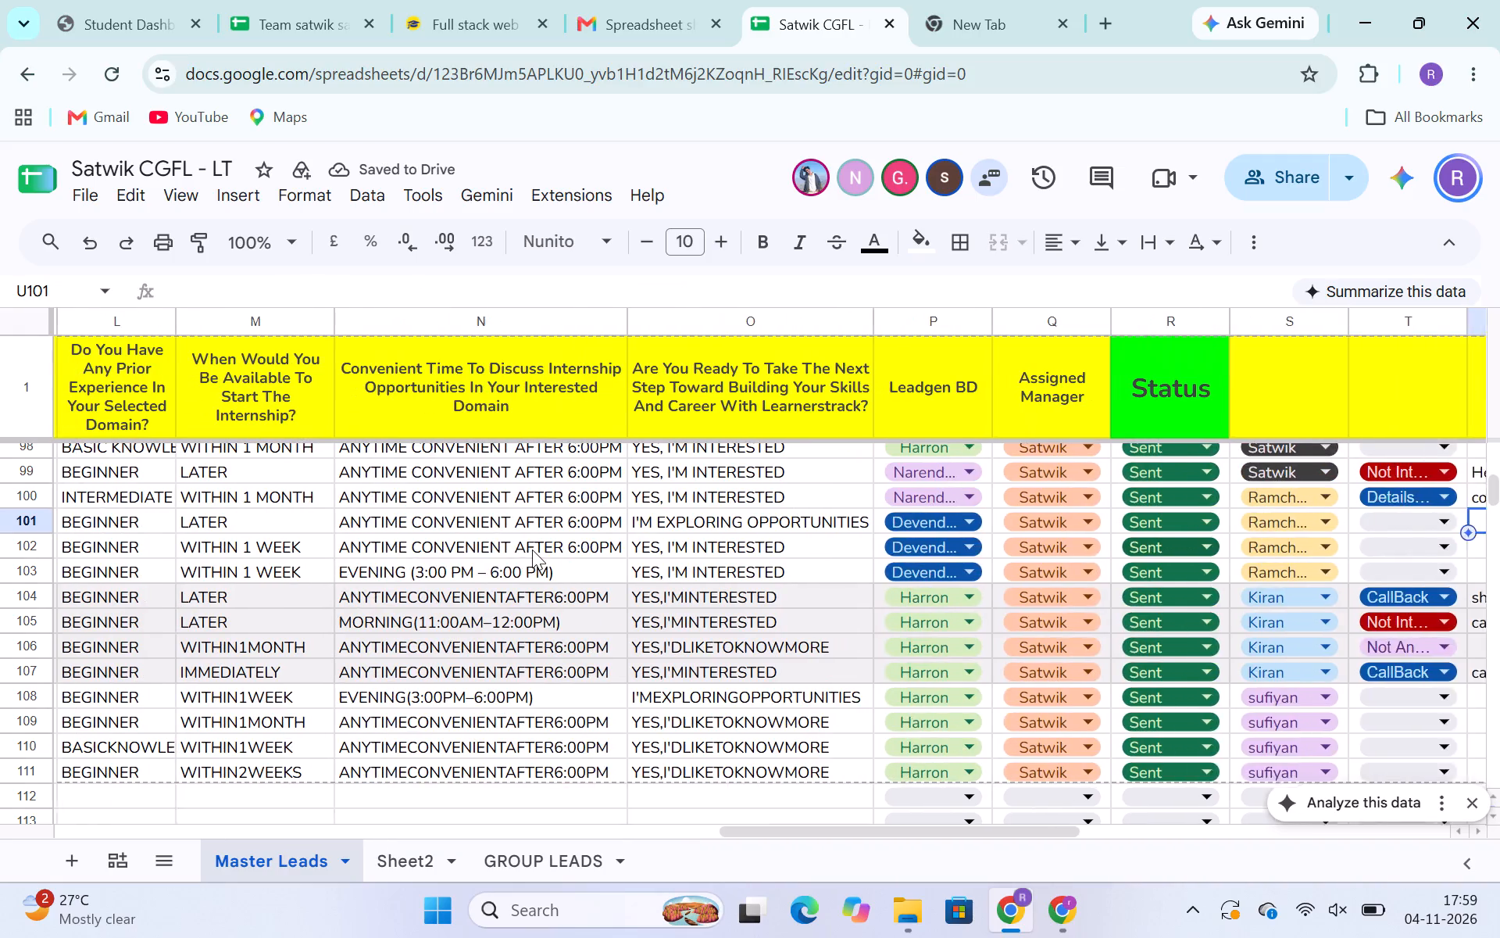
scroll(532, 550, right, 5)
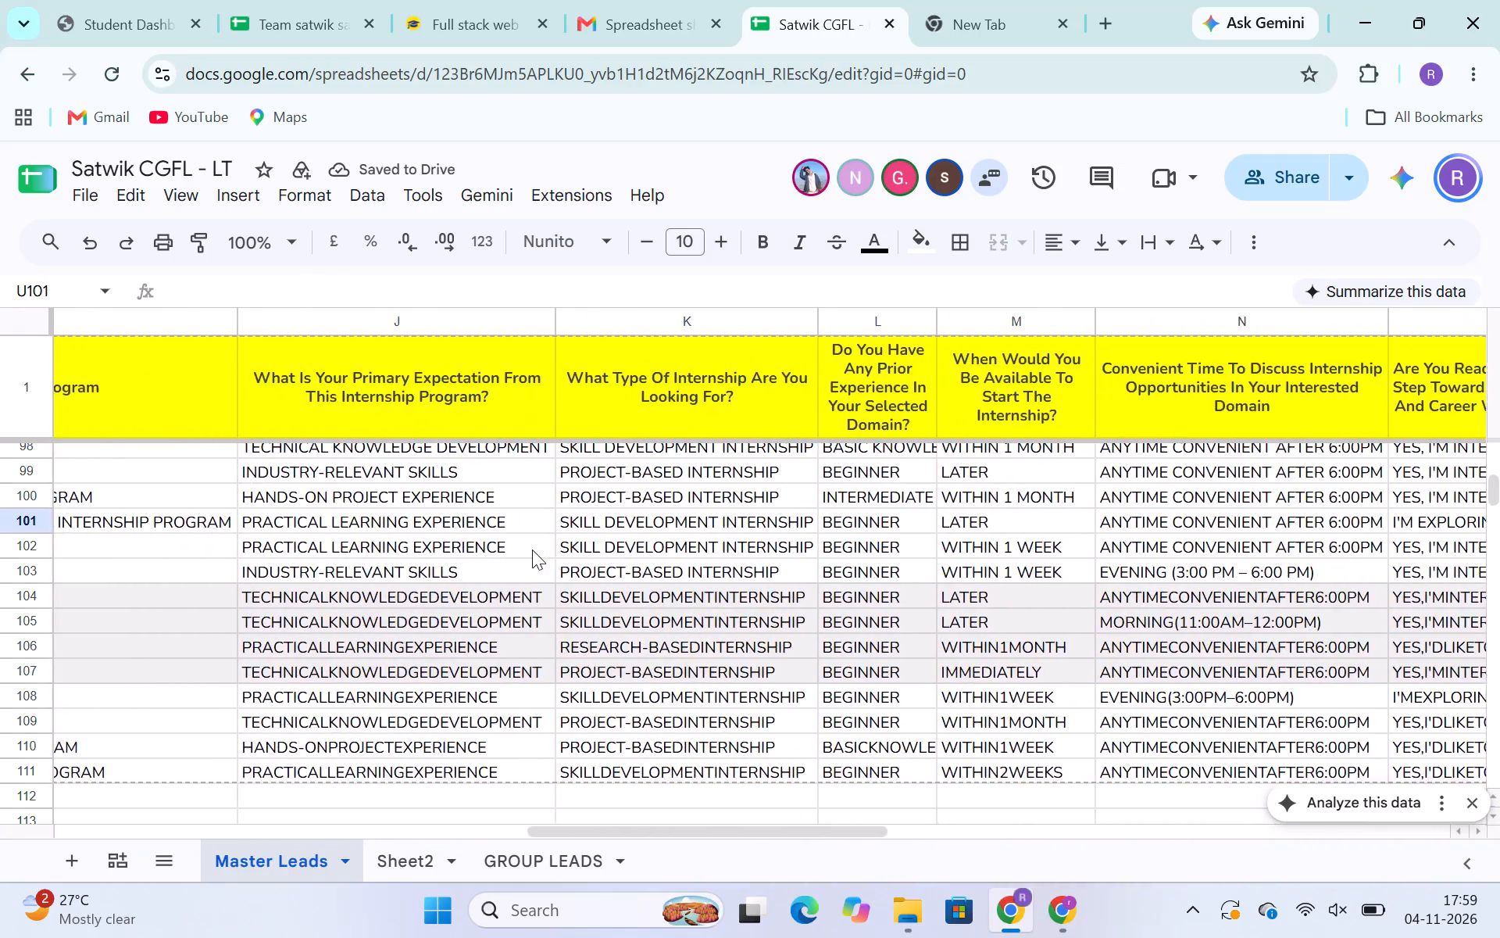
scroll(532, 550, right, 9)
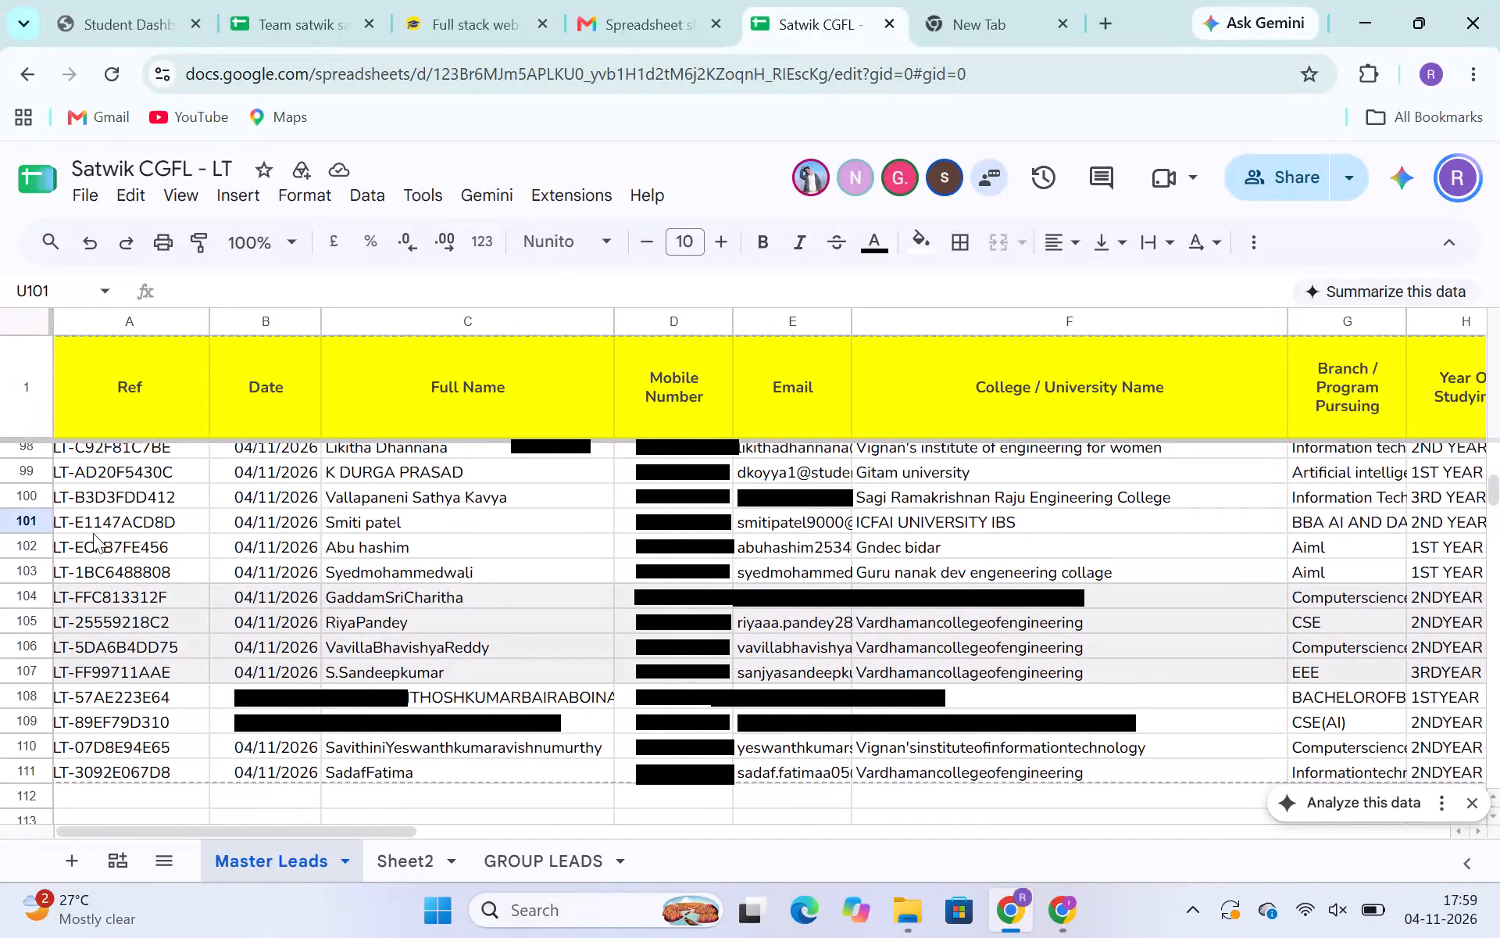
click(41, 546)
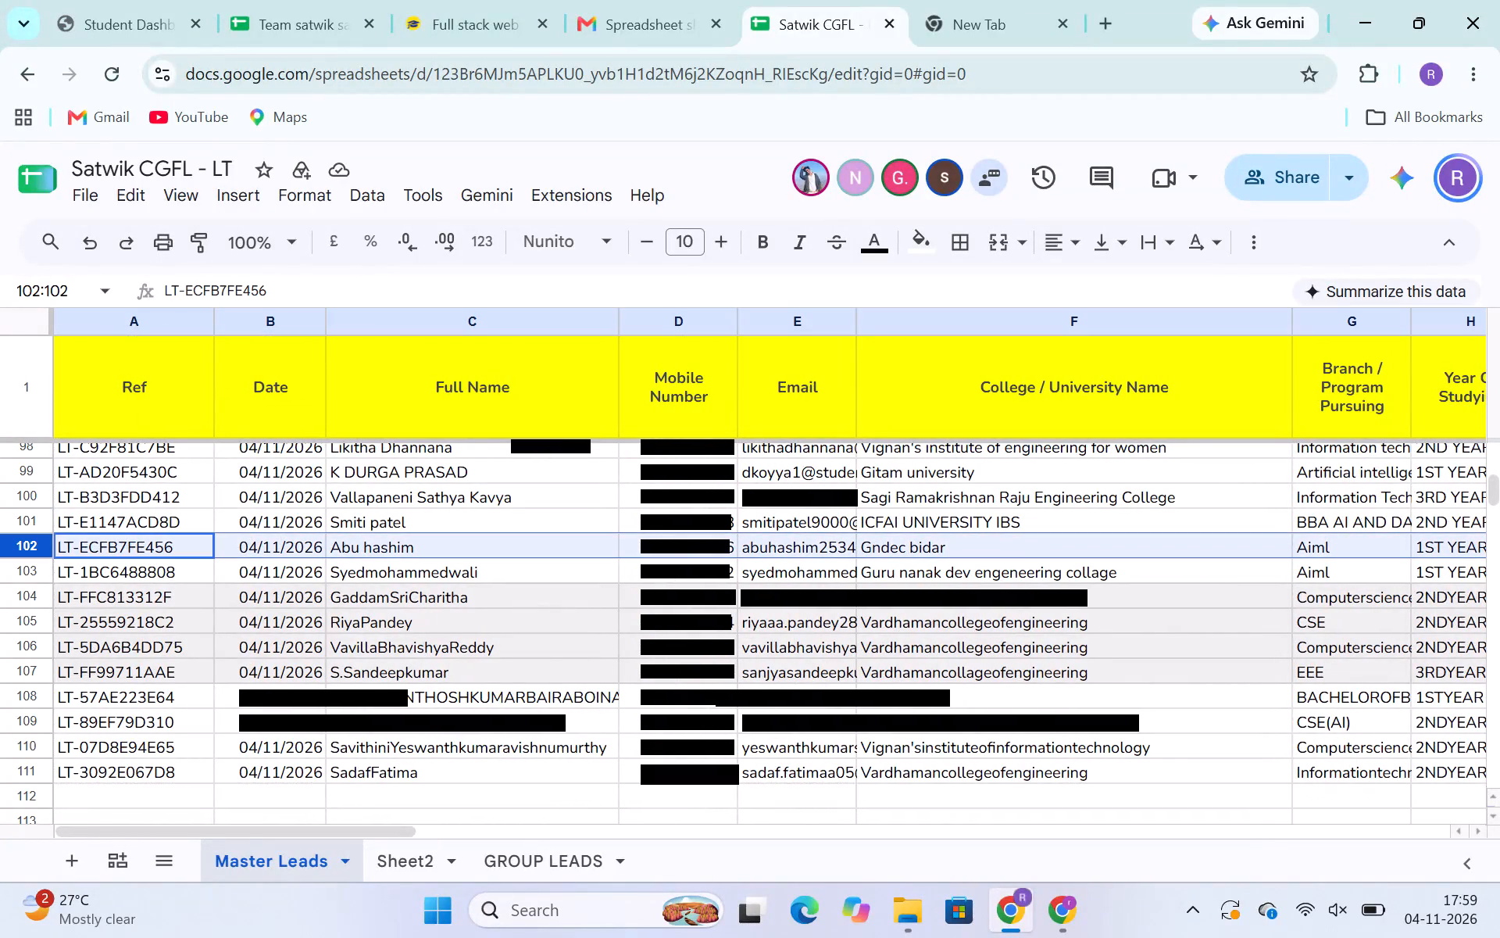
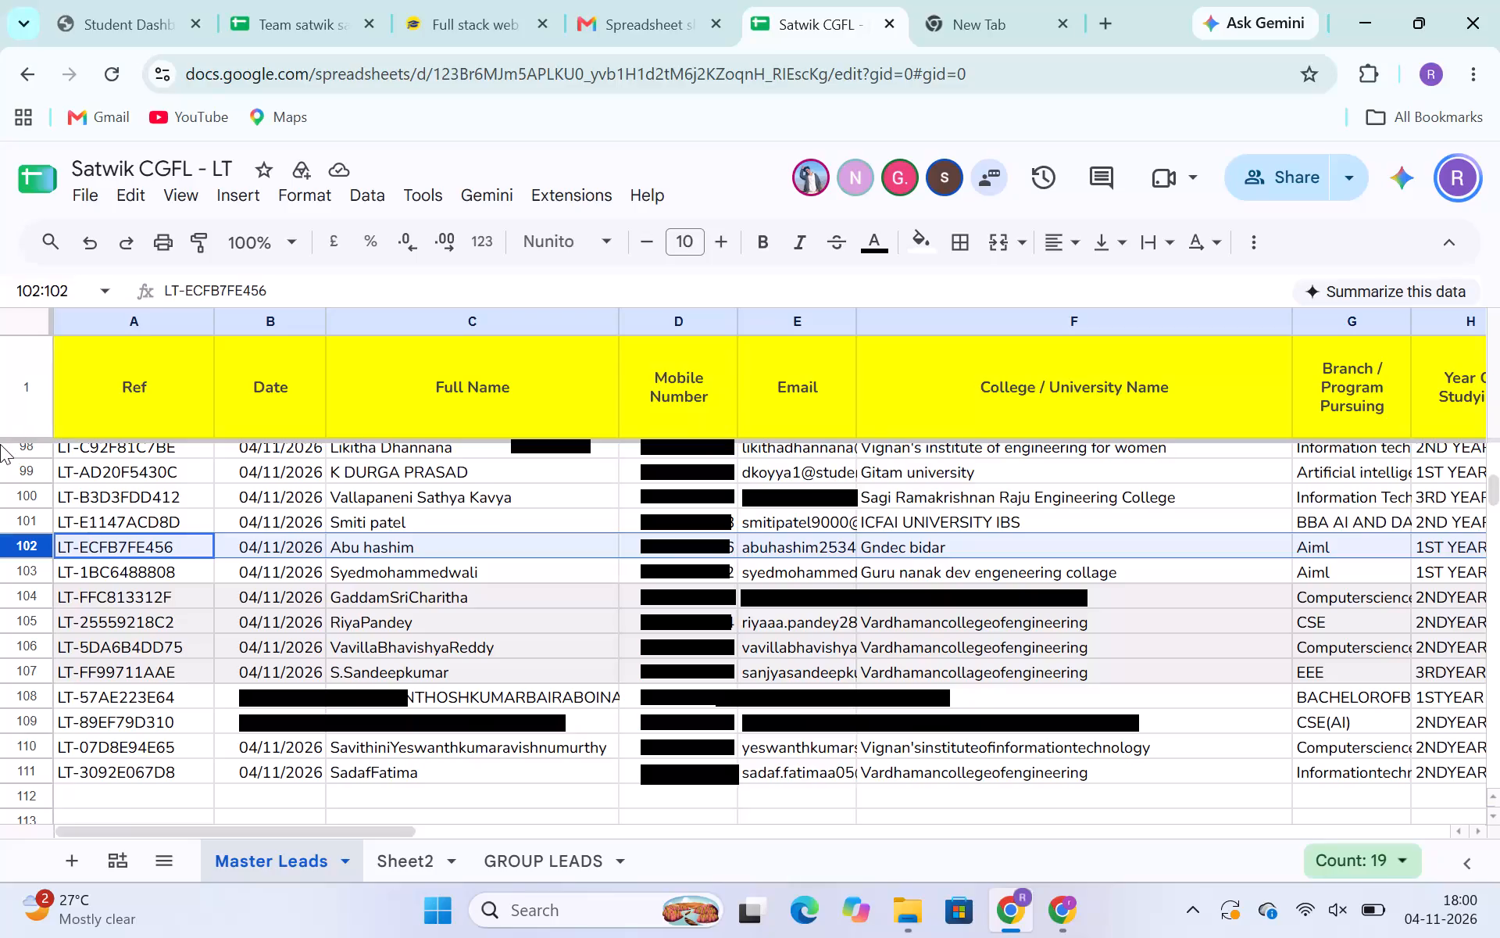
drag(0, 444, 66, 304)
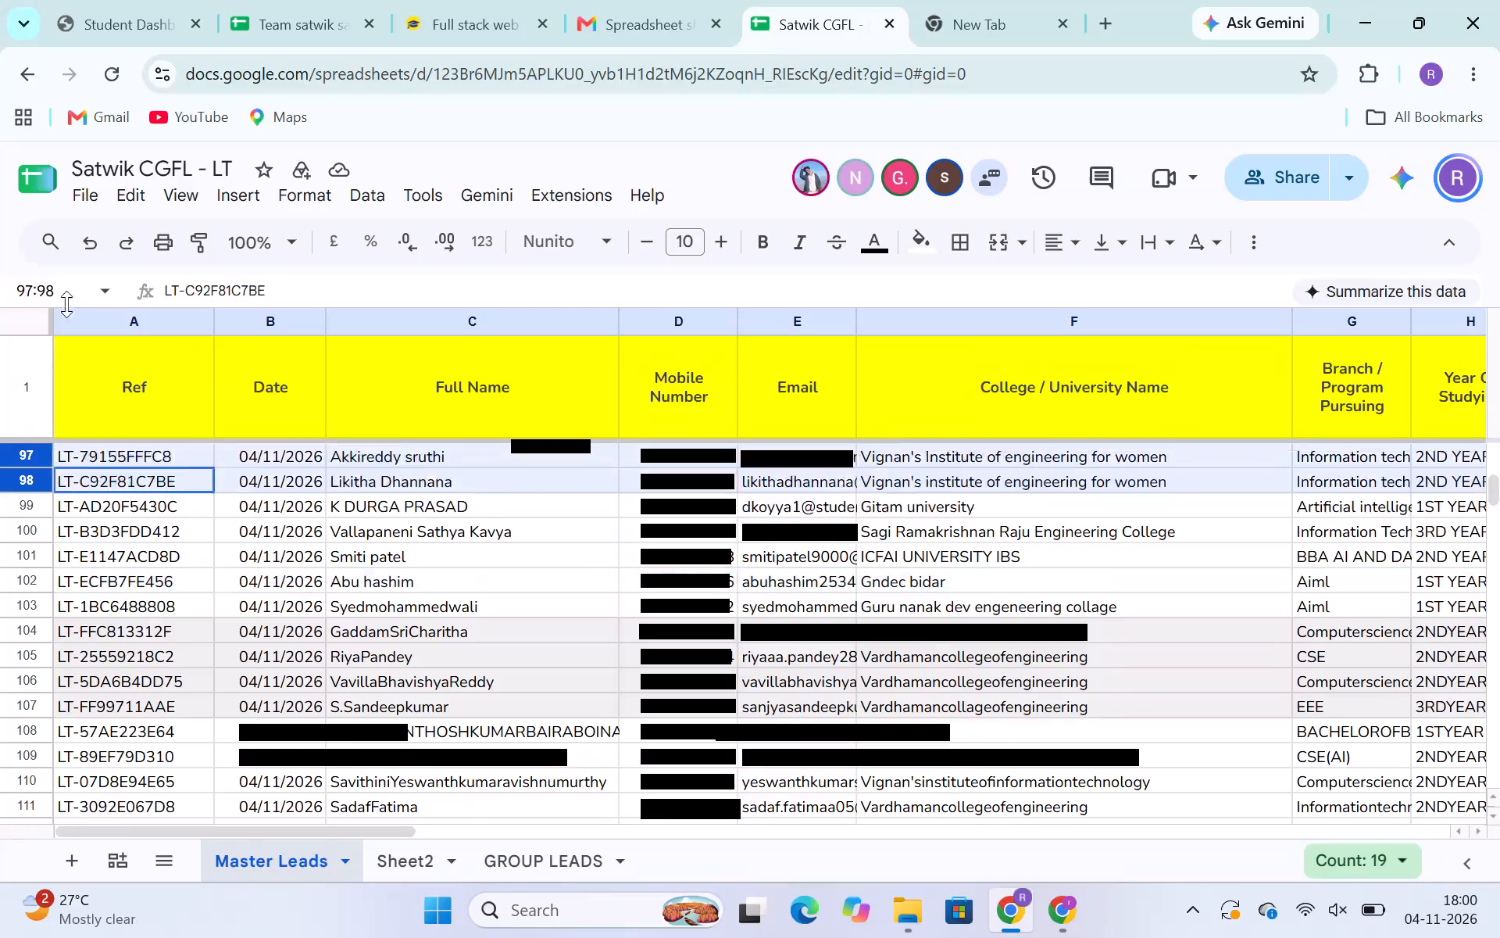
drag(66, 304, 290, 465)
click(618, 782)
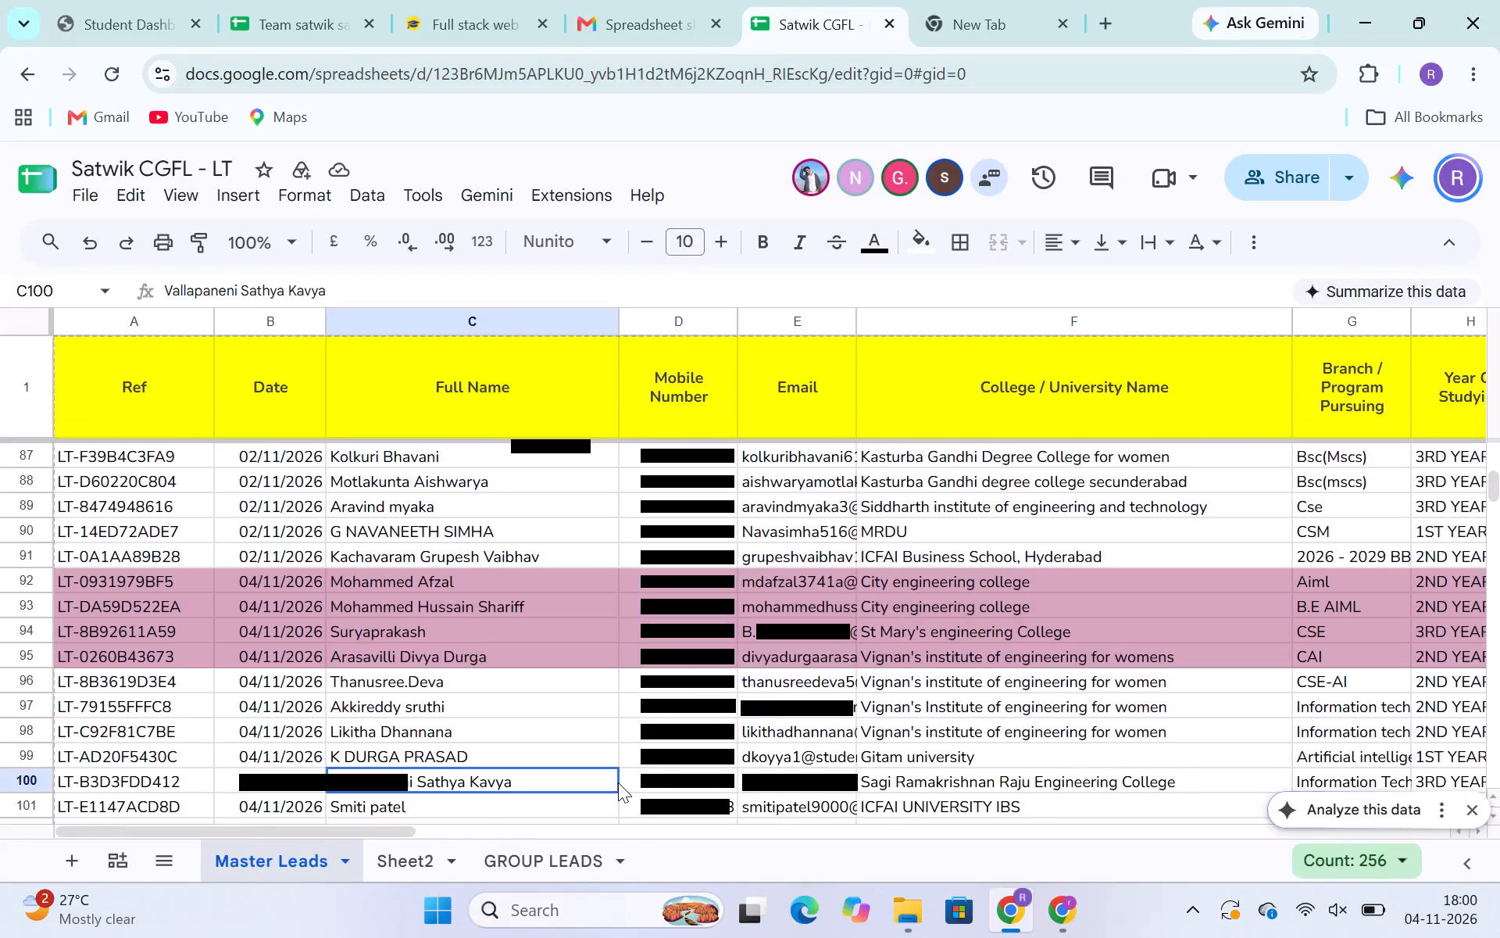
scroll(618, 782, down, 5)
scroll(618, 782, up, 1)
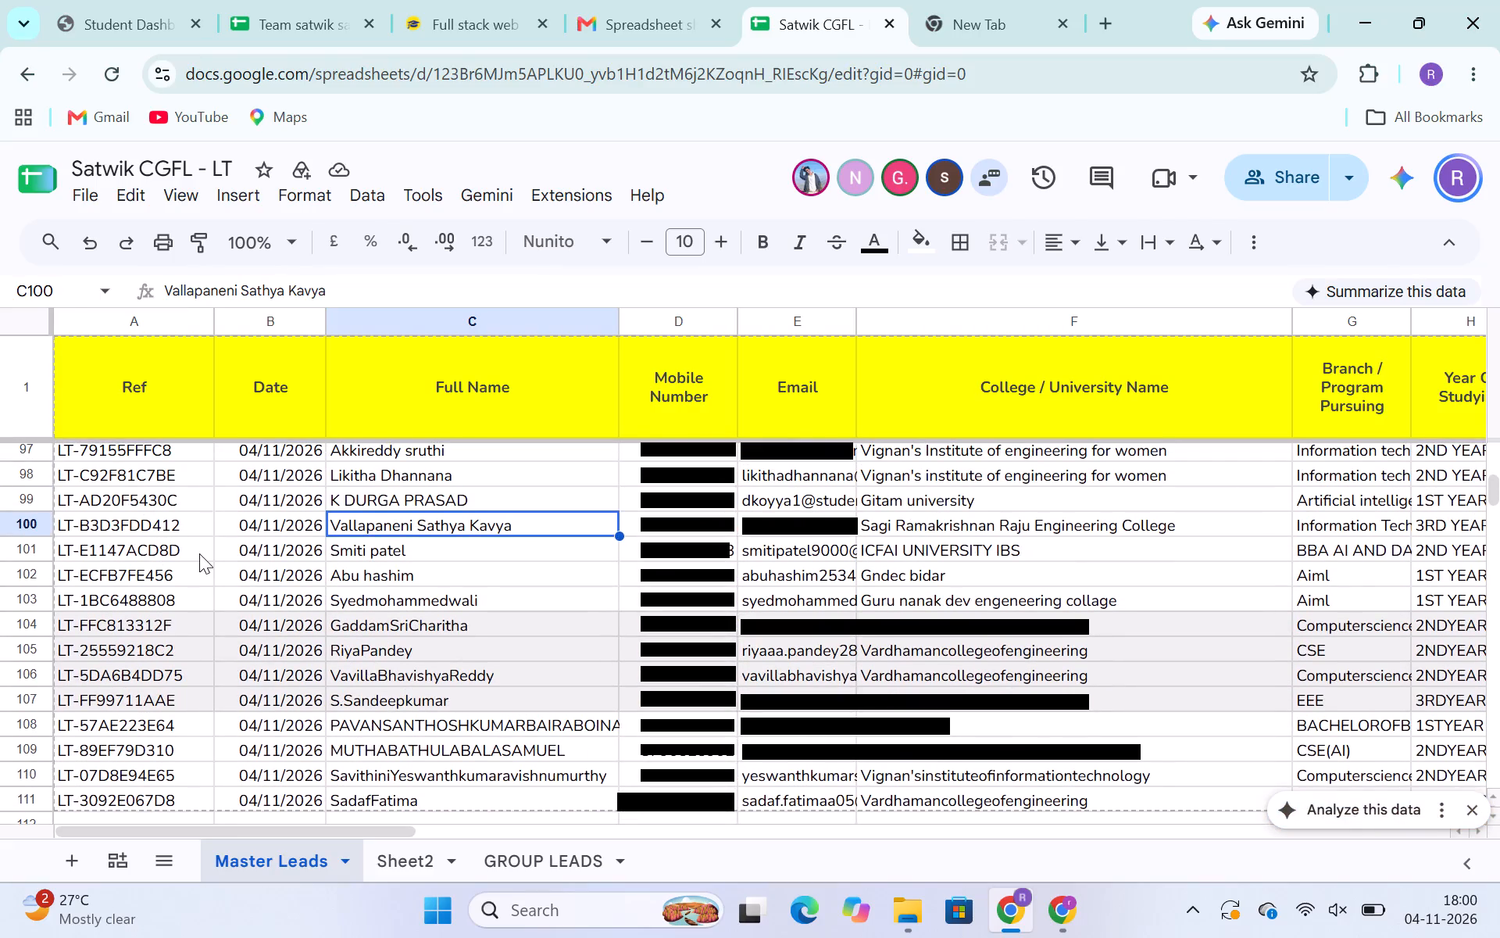
click(41, 546)
scroll(550, 661, left, 6)
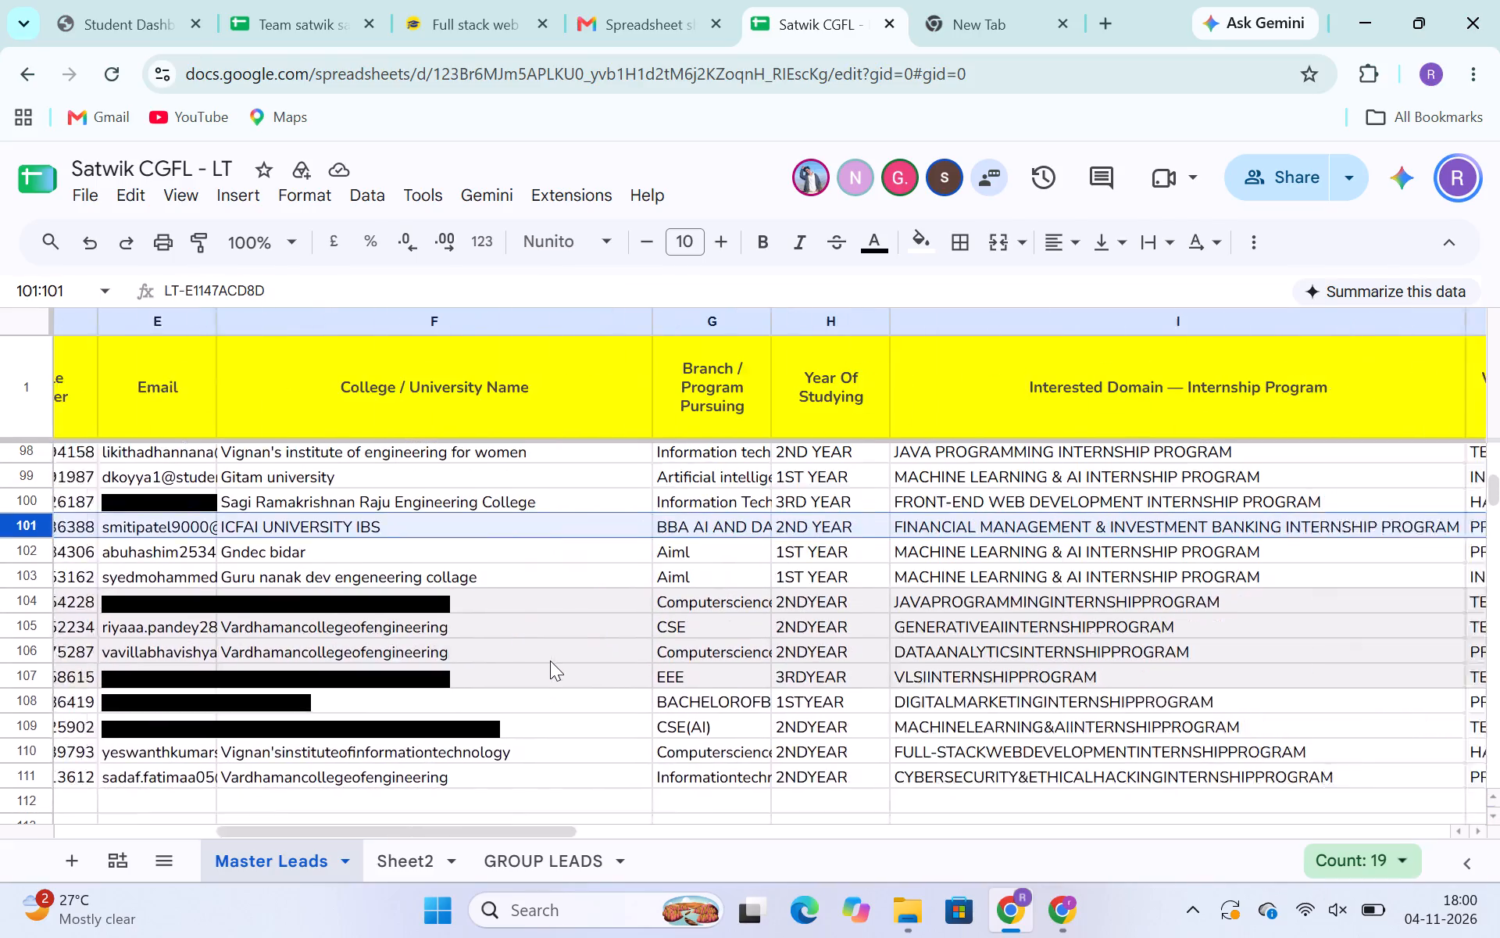
scroll(550, 661, left, 8)
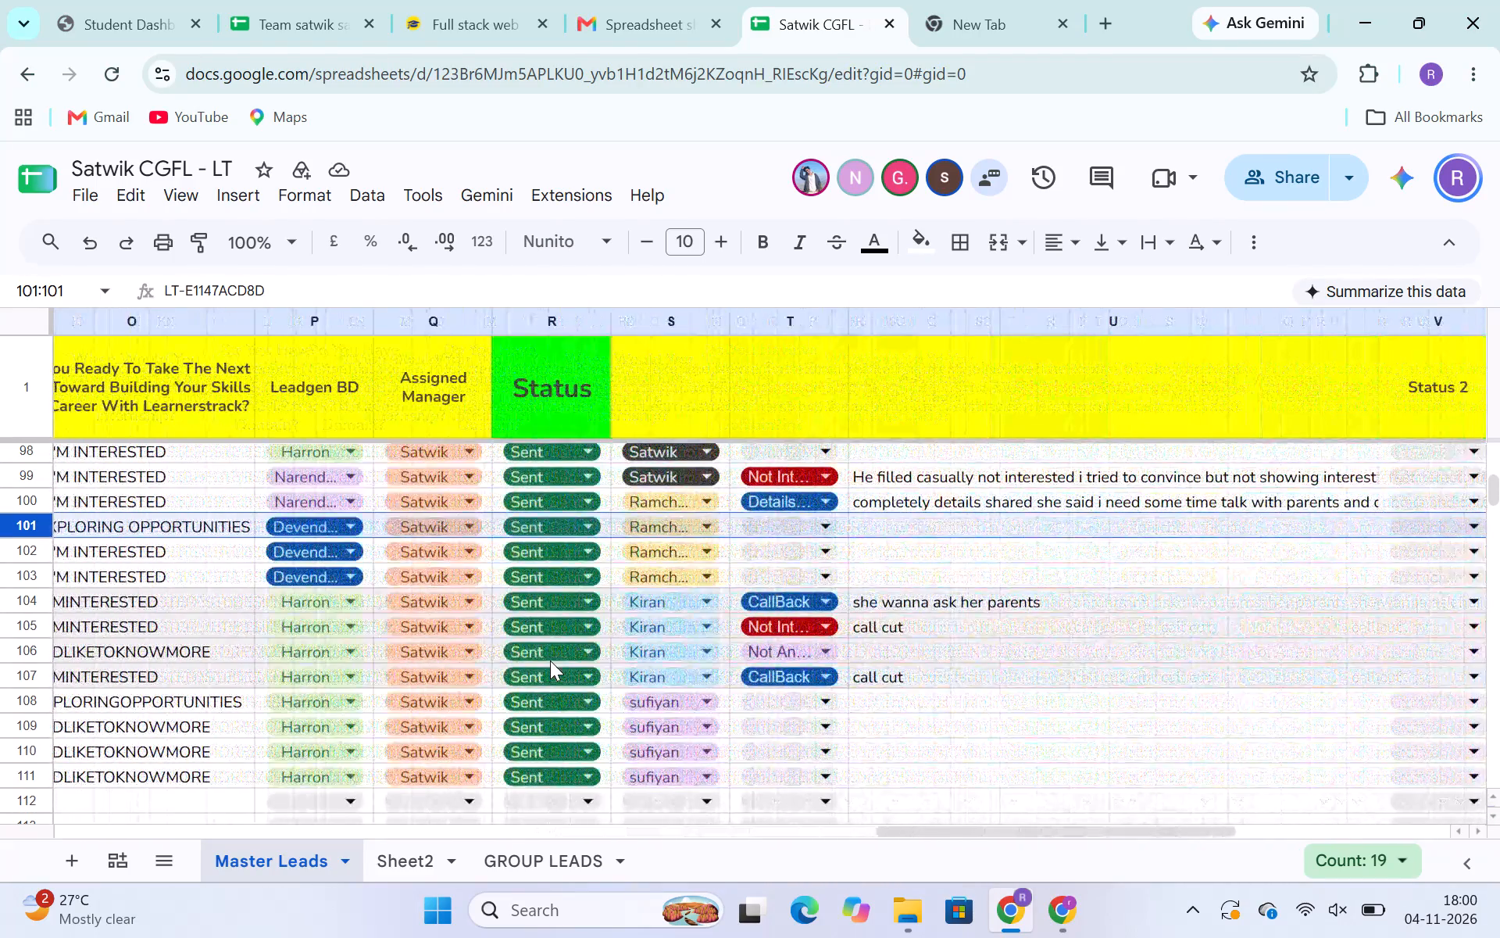
scroll(550, 661, left, 1)
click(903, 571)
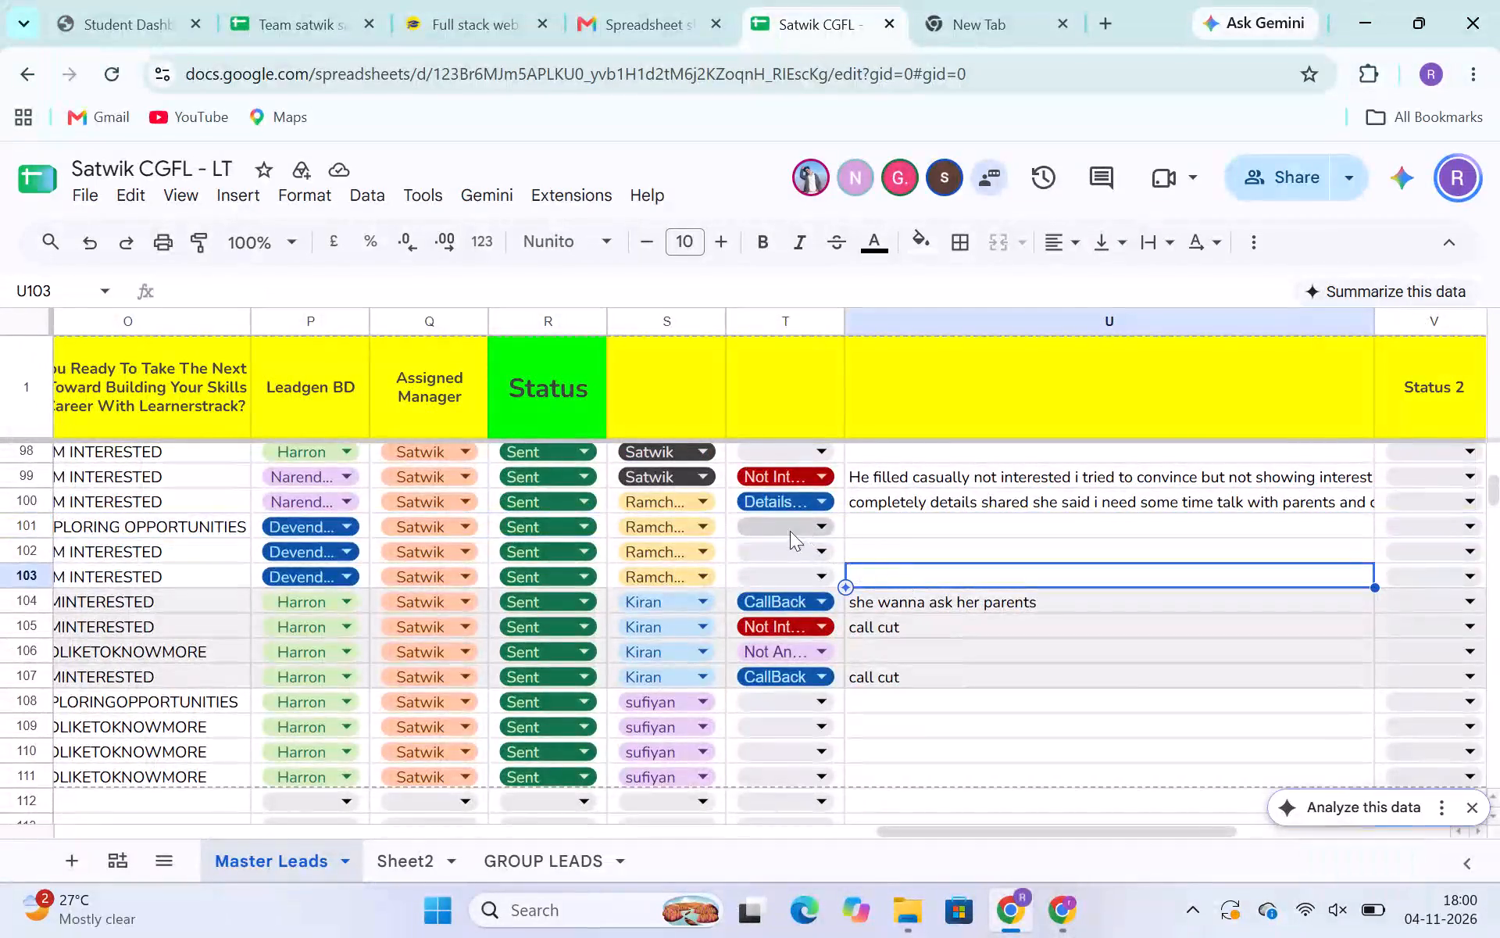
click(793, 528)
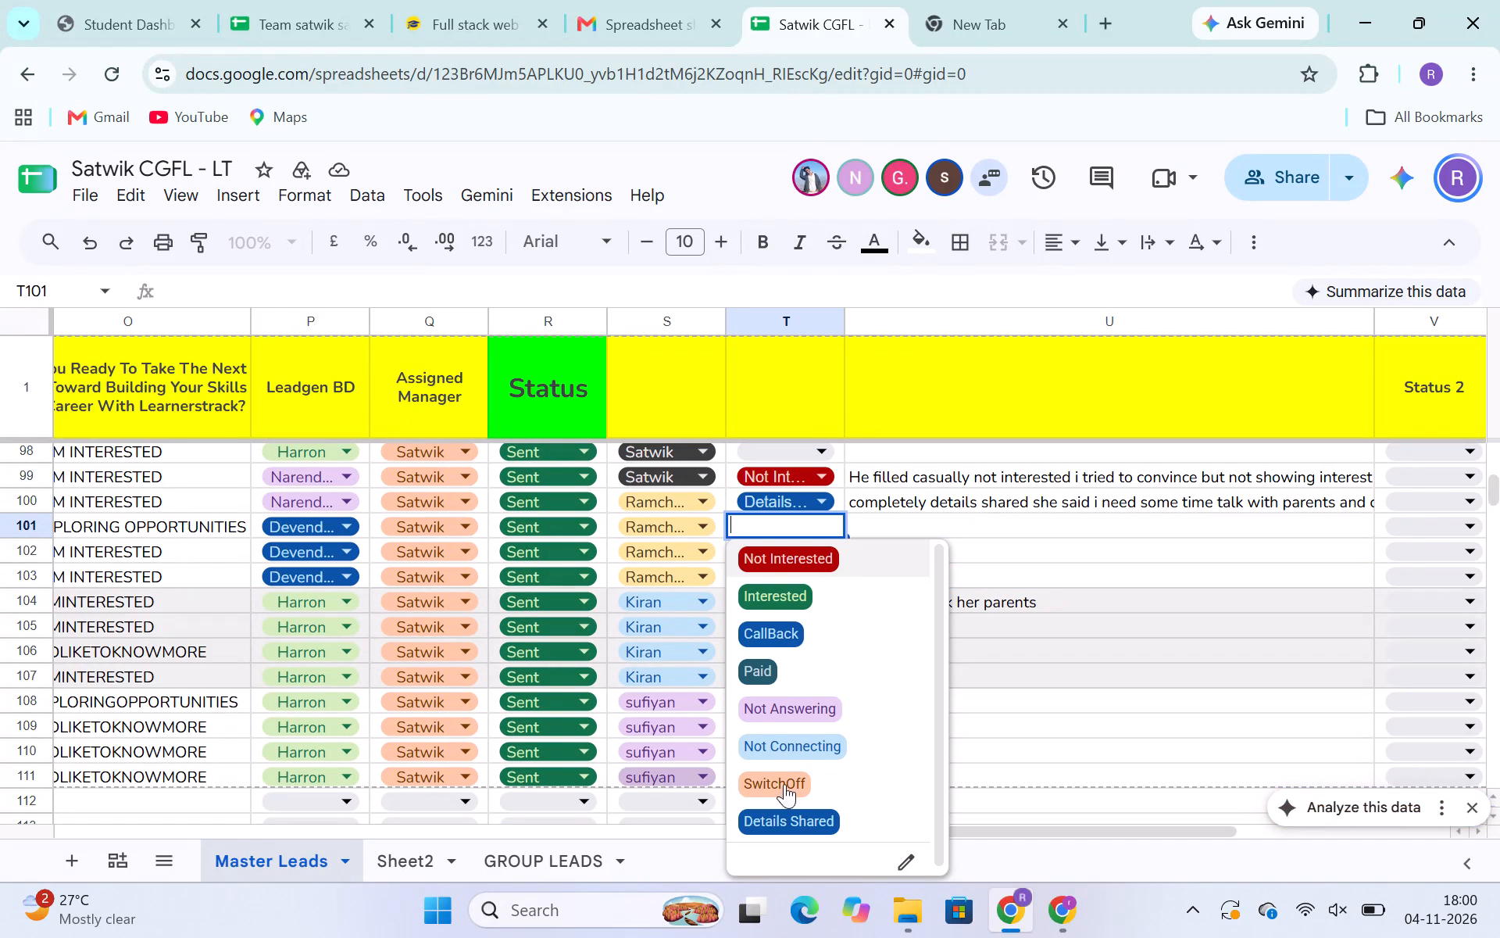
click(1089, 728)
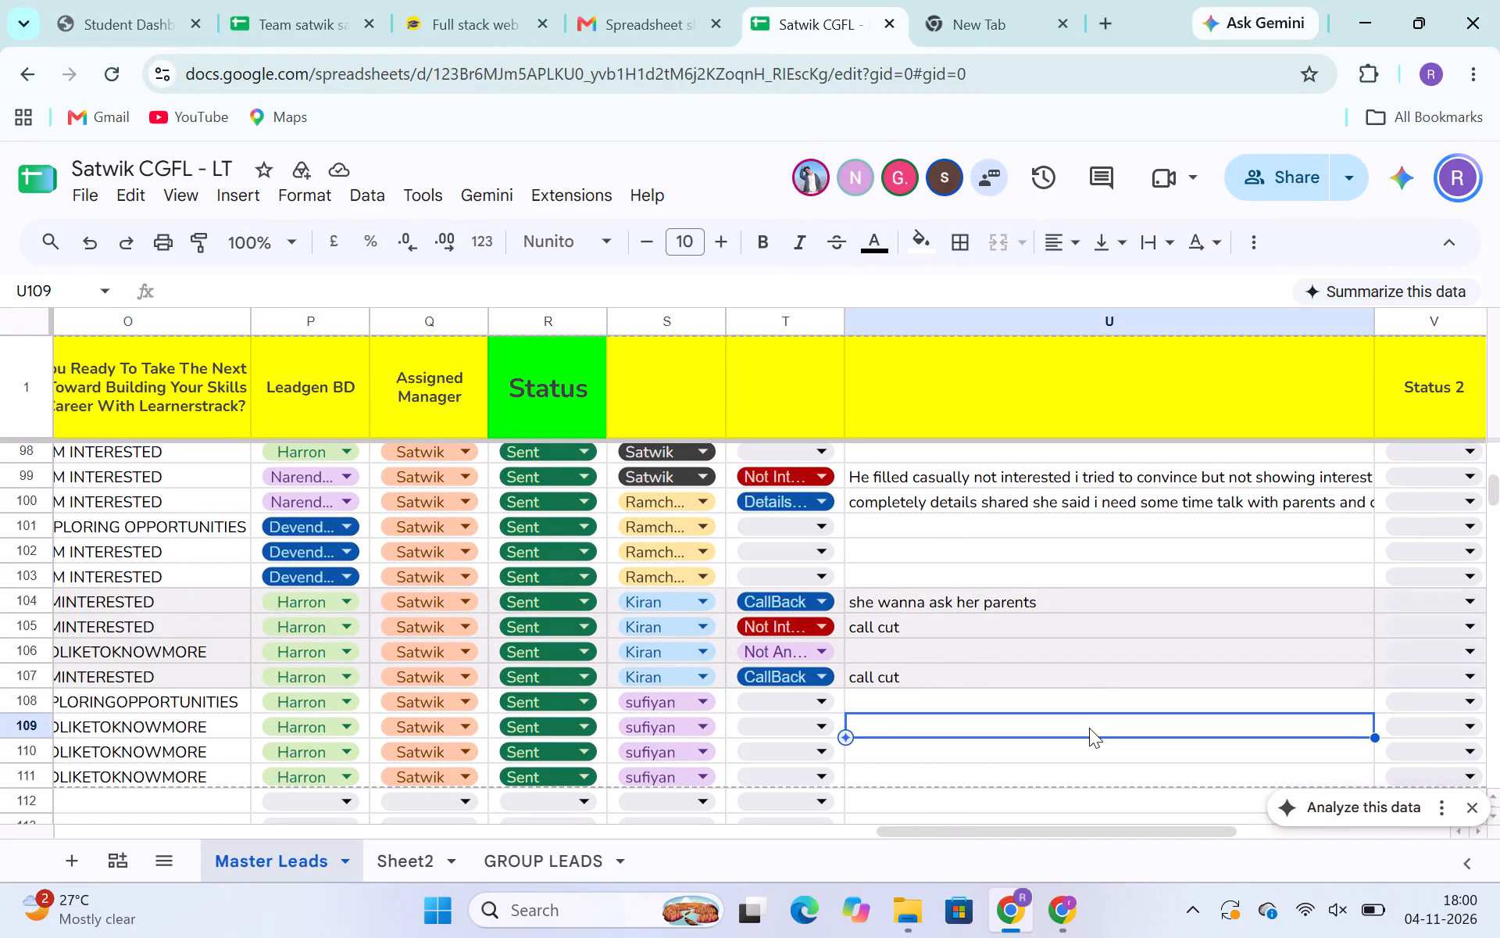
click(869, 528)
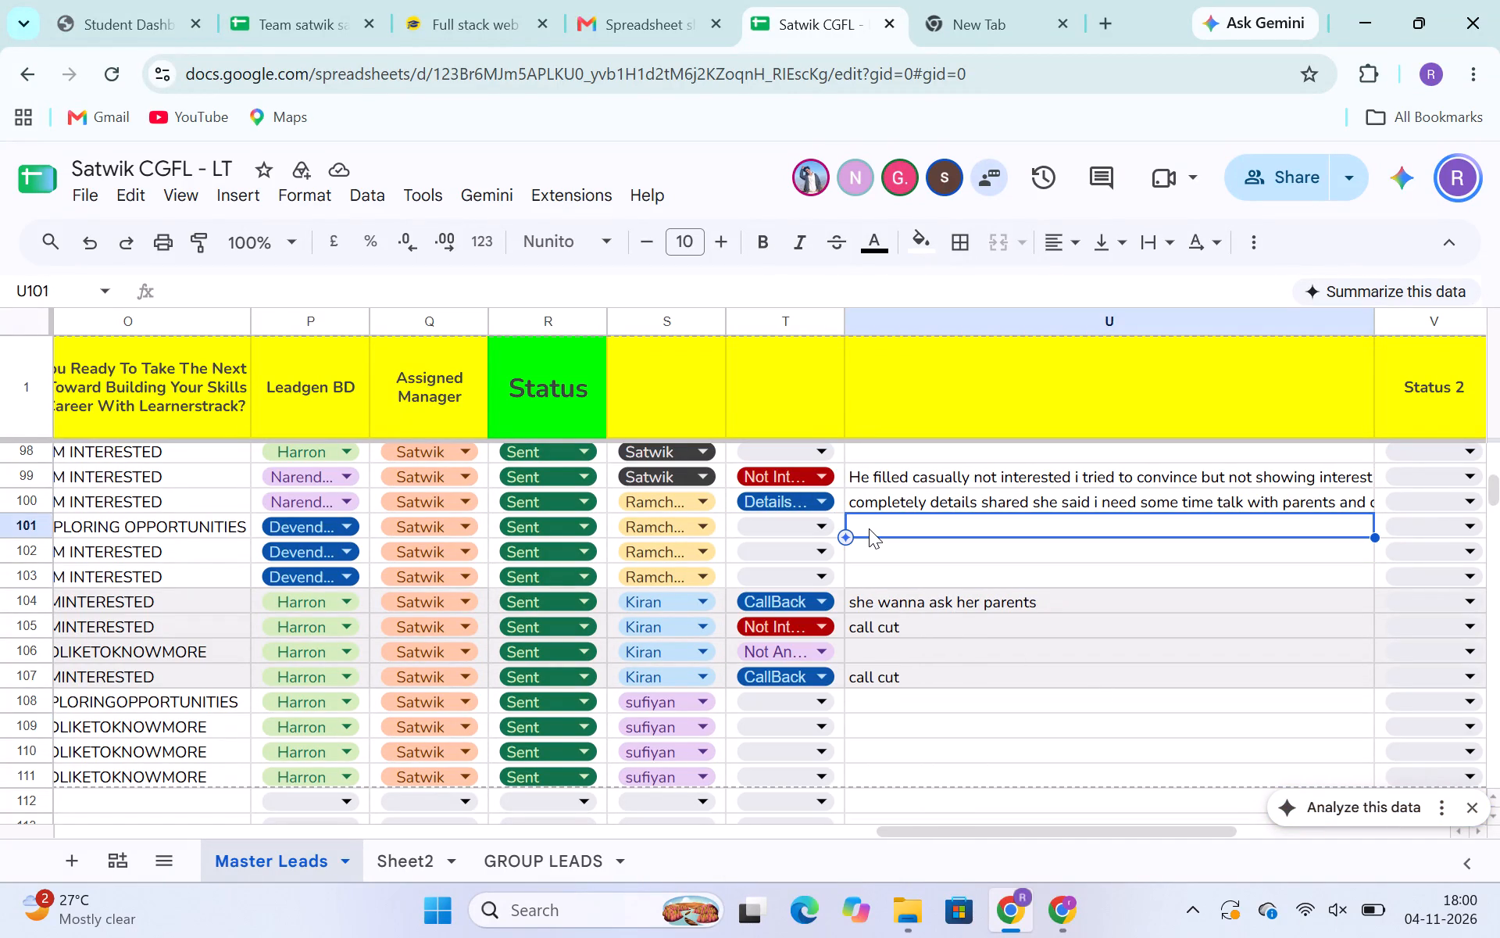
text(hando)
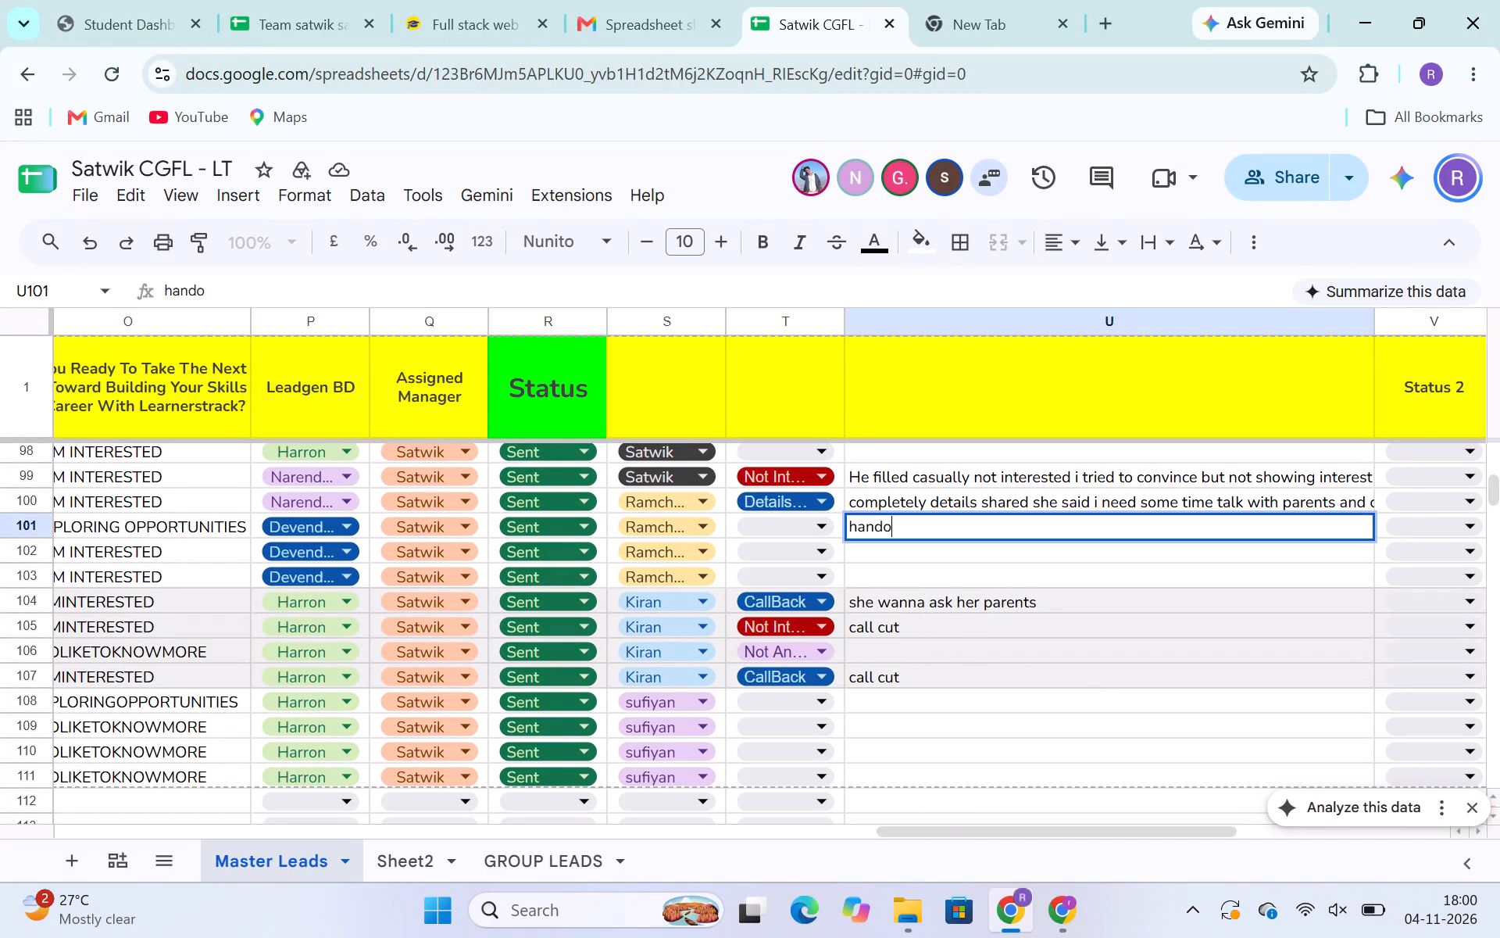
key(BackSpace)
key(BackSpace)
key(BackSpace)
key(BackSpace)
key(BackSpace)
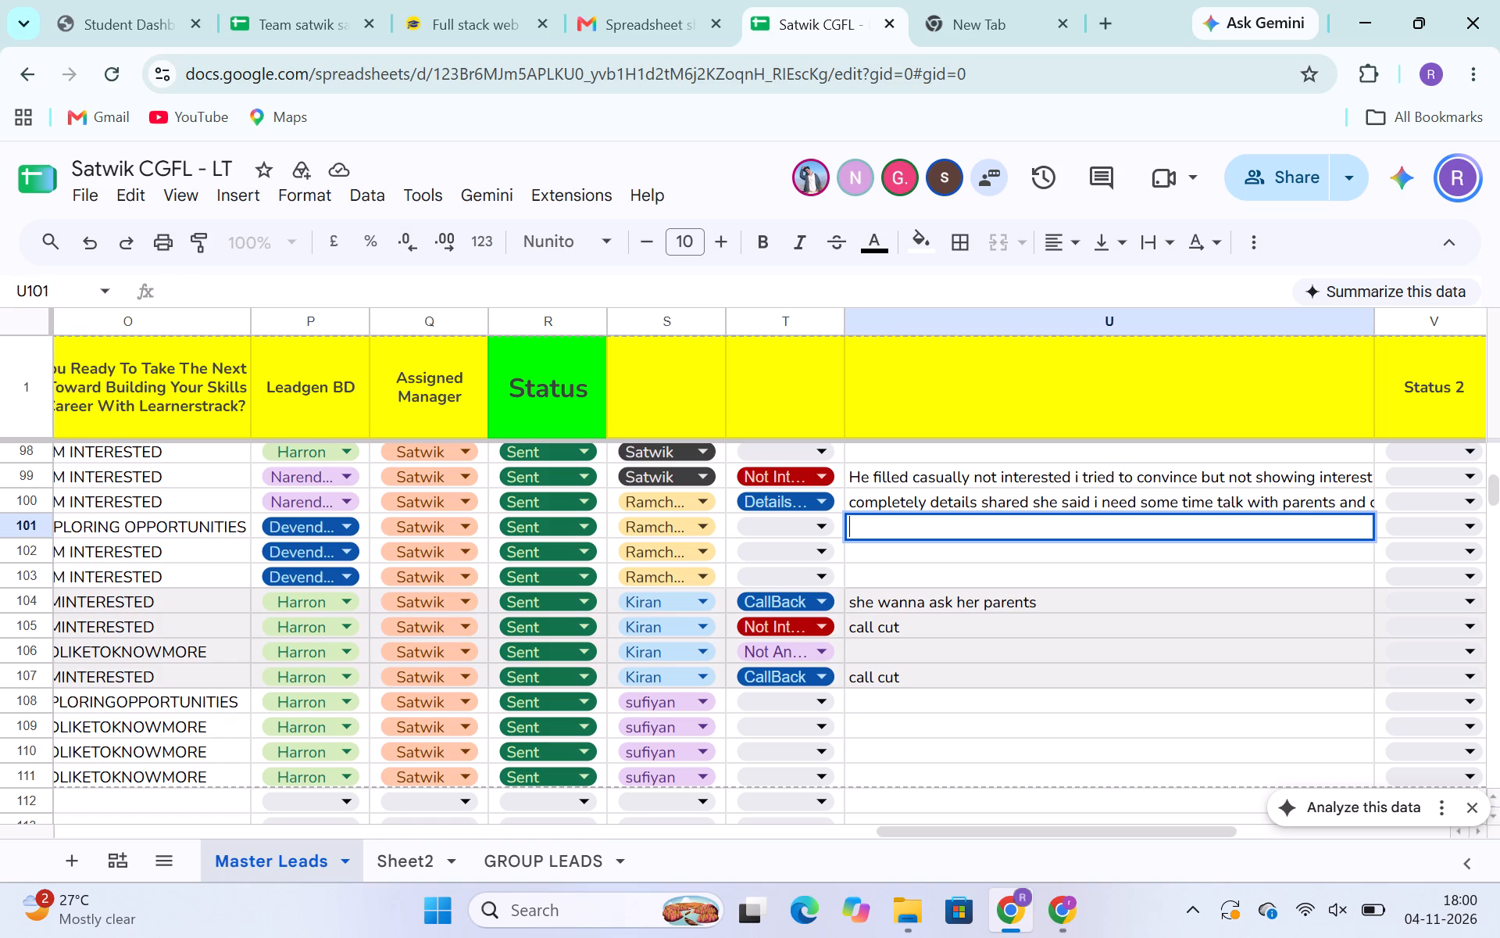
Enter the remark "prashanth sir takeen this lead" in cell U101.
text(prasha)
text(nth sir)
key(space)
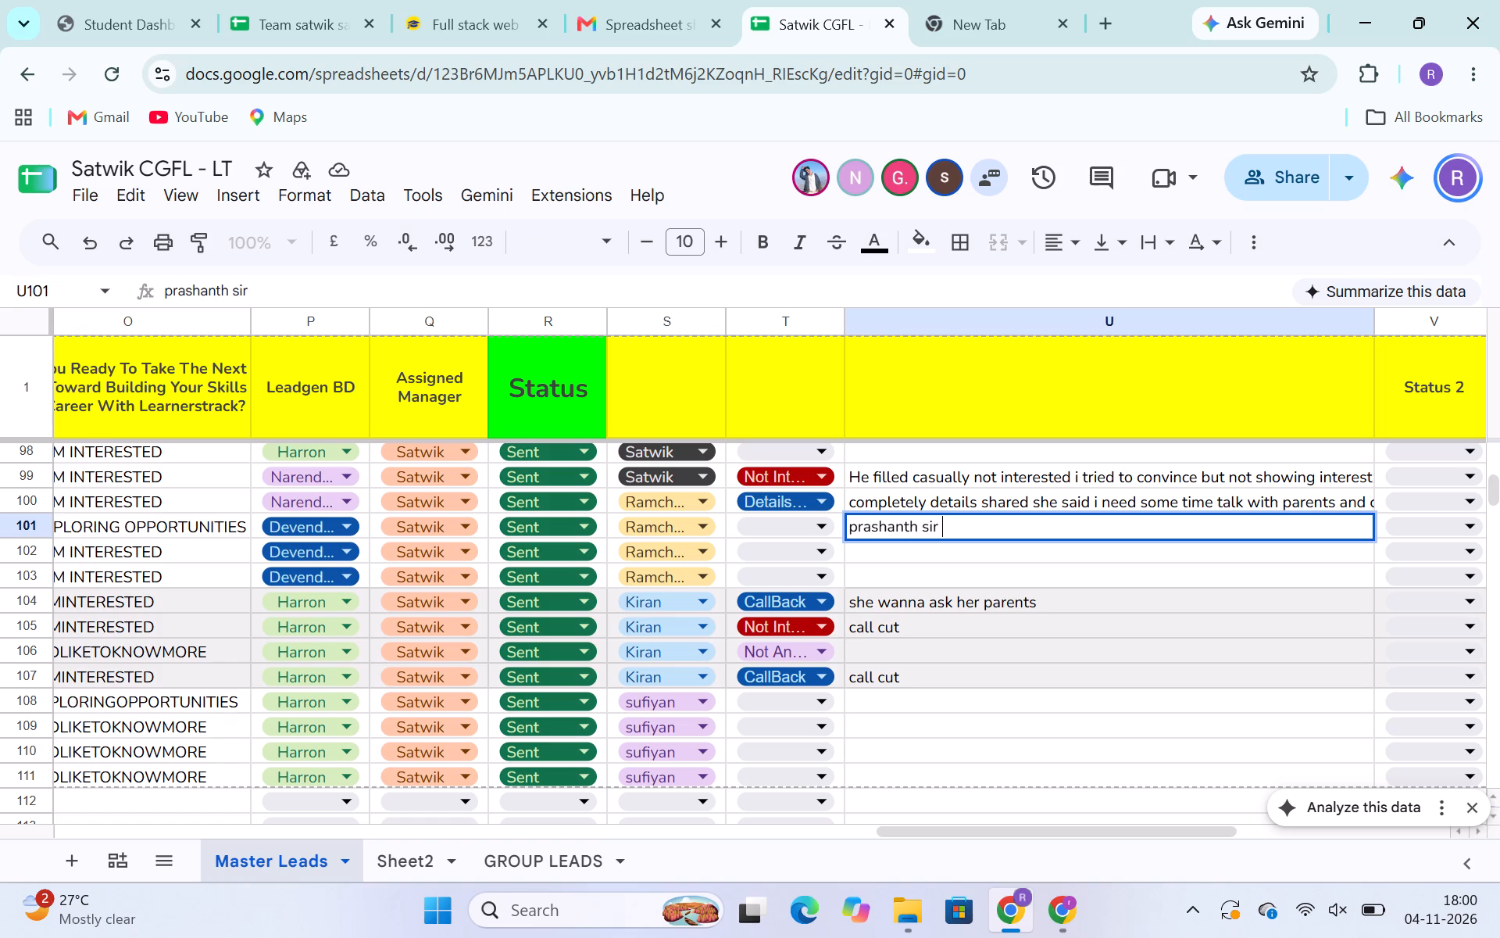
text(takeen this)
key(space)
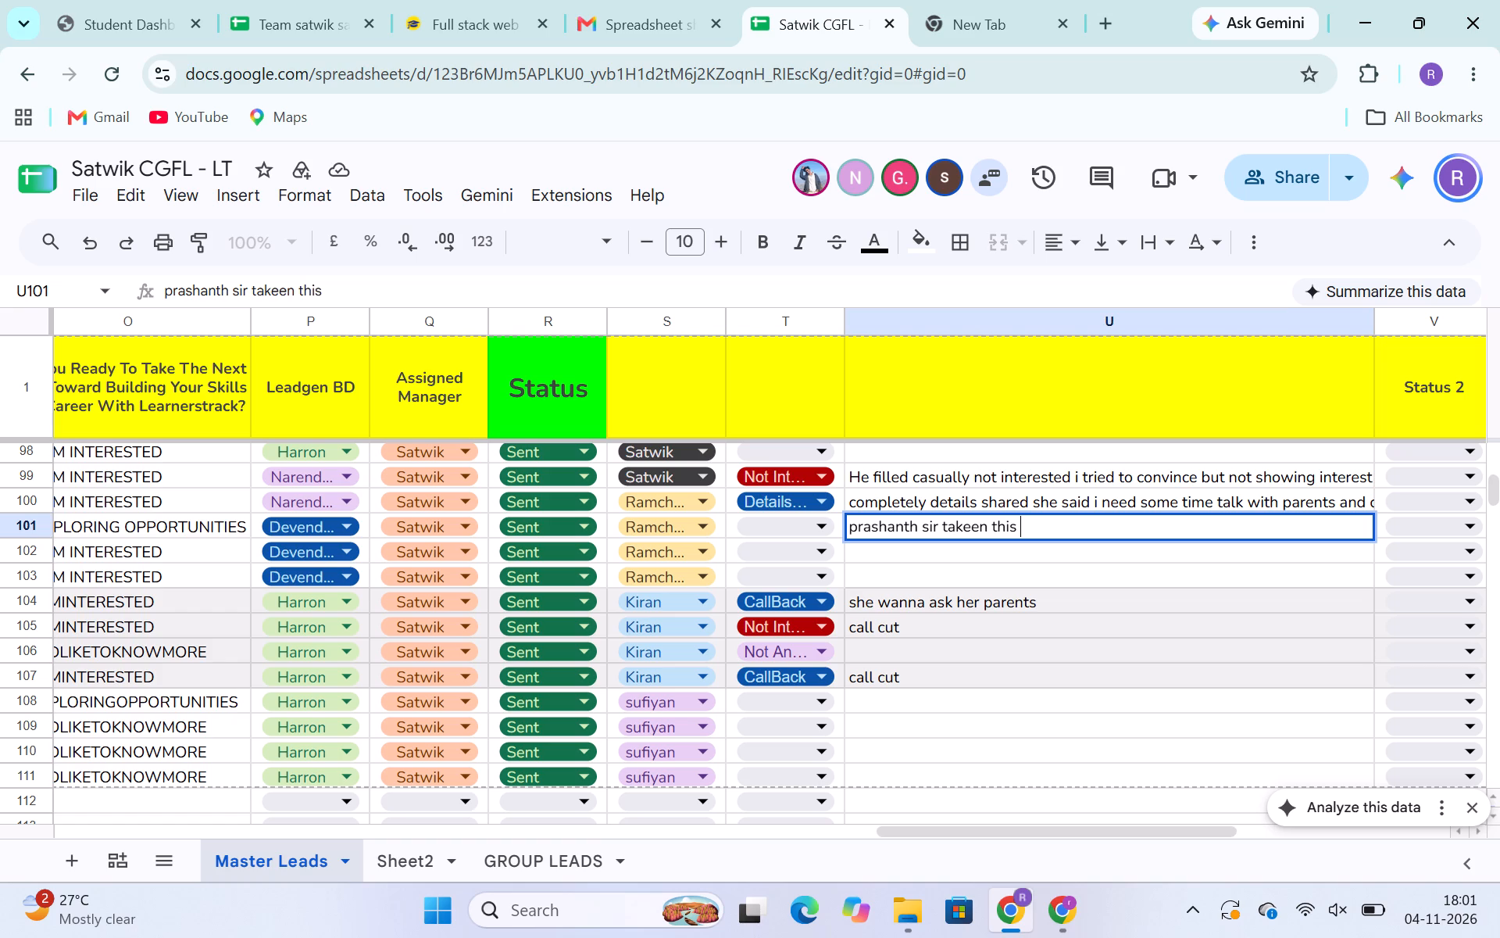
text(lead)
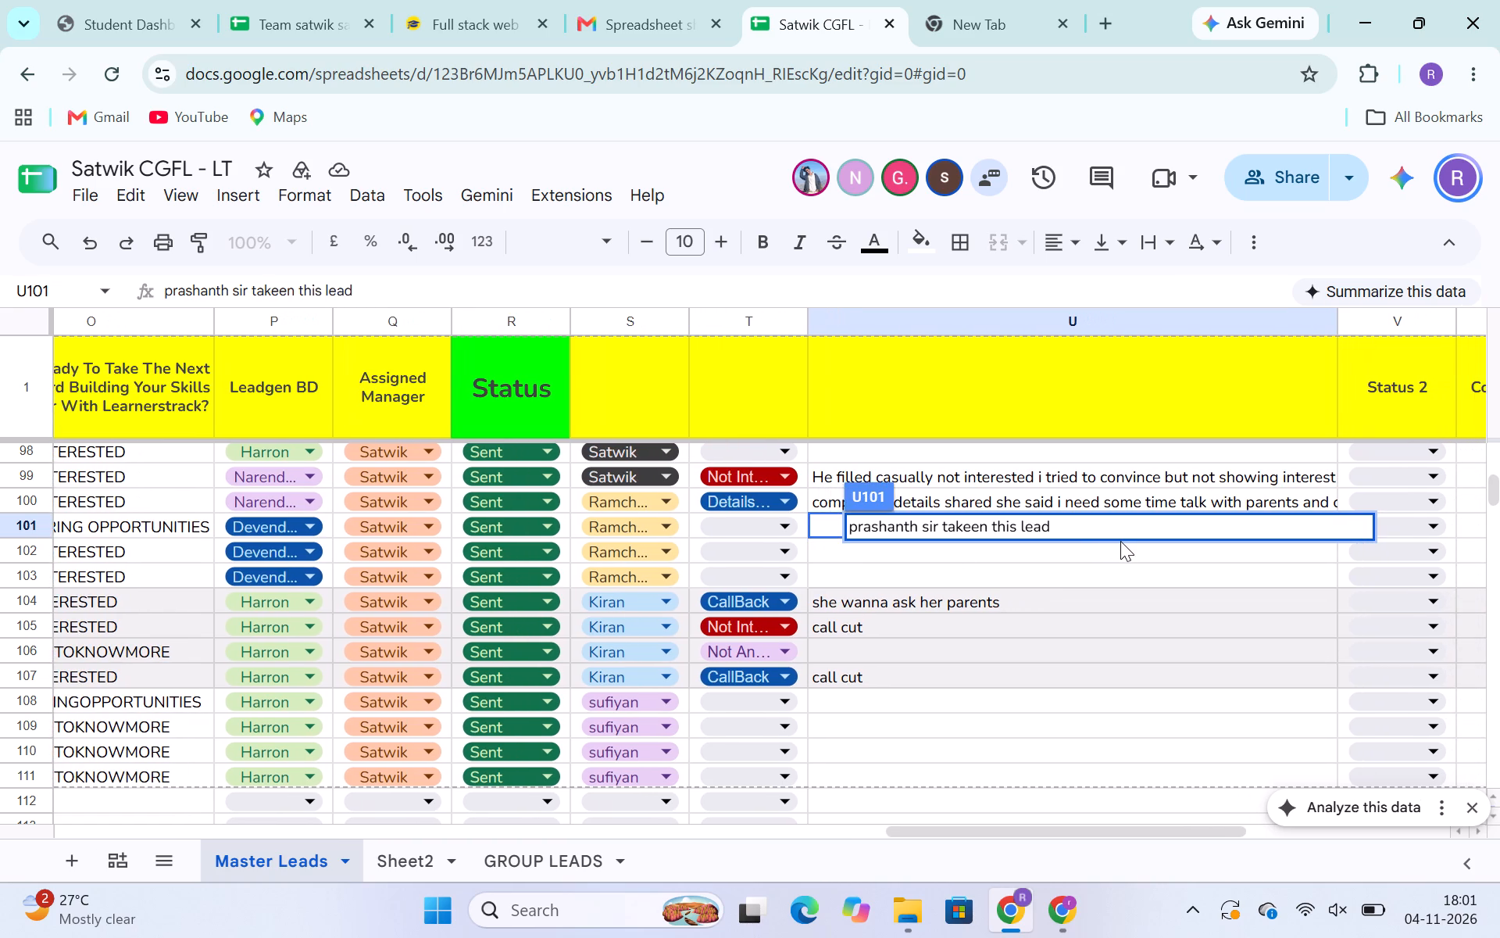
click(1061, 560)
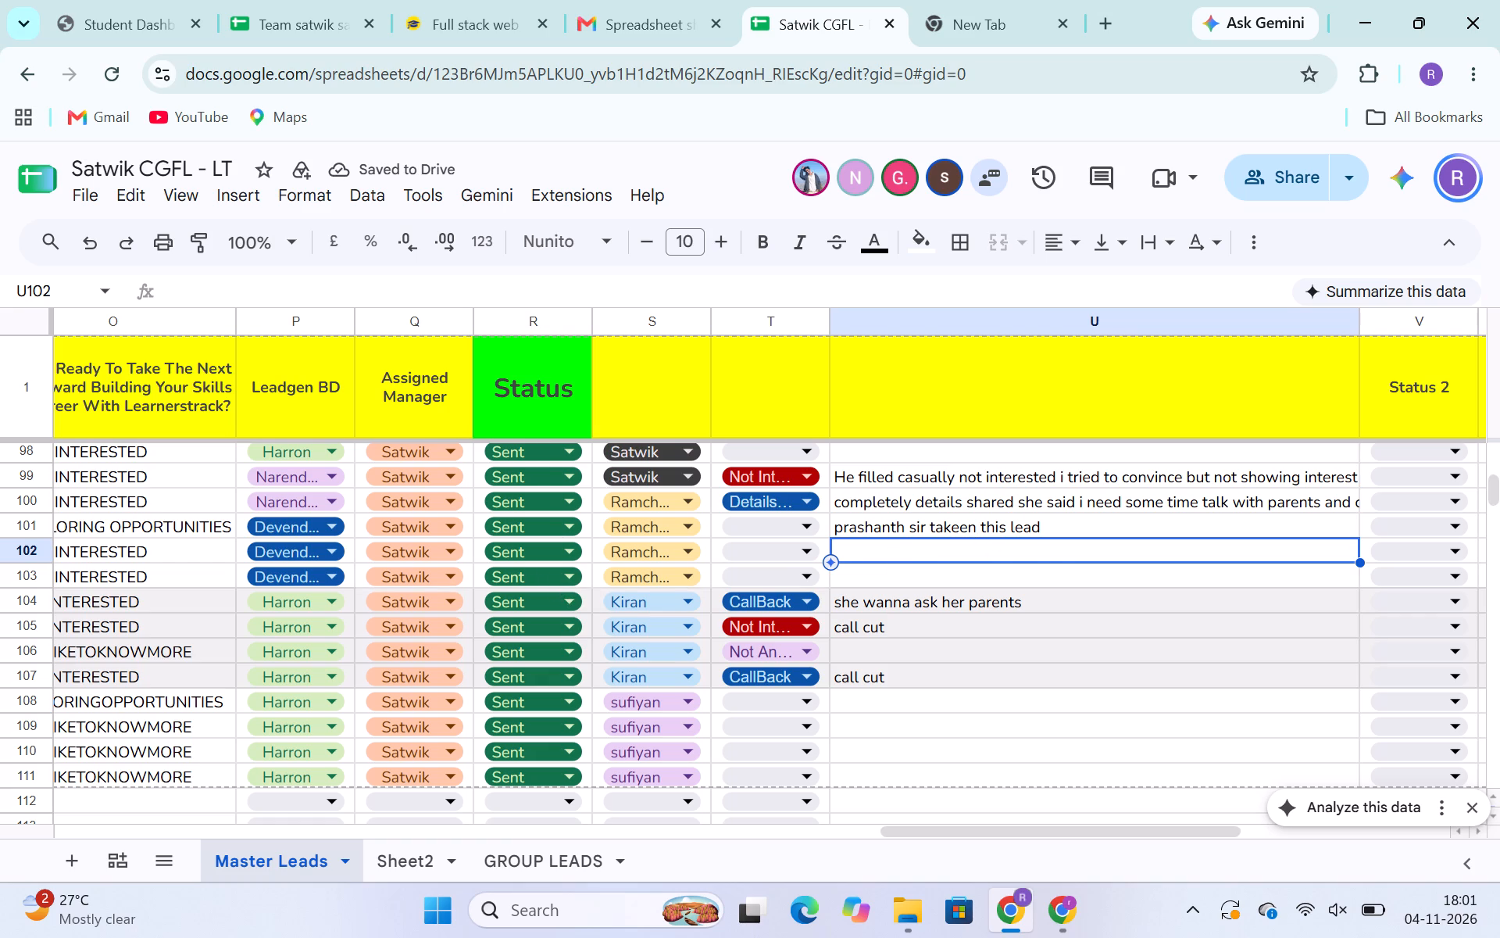
Replace the remark in cell U101 with "prashanth sir taken this lead".
click(977, 521)
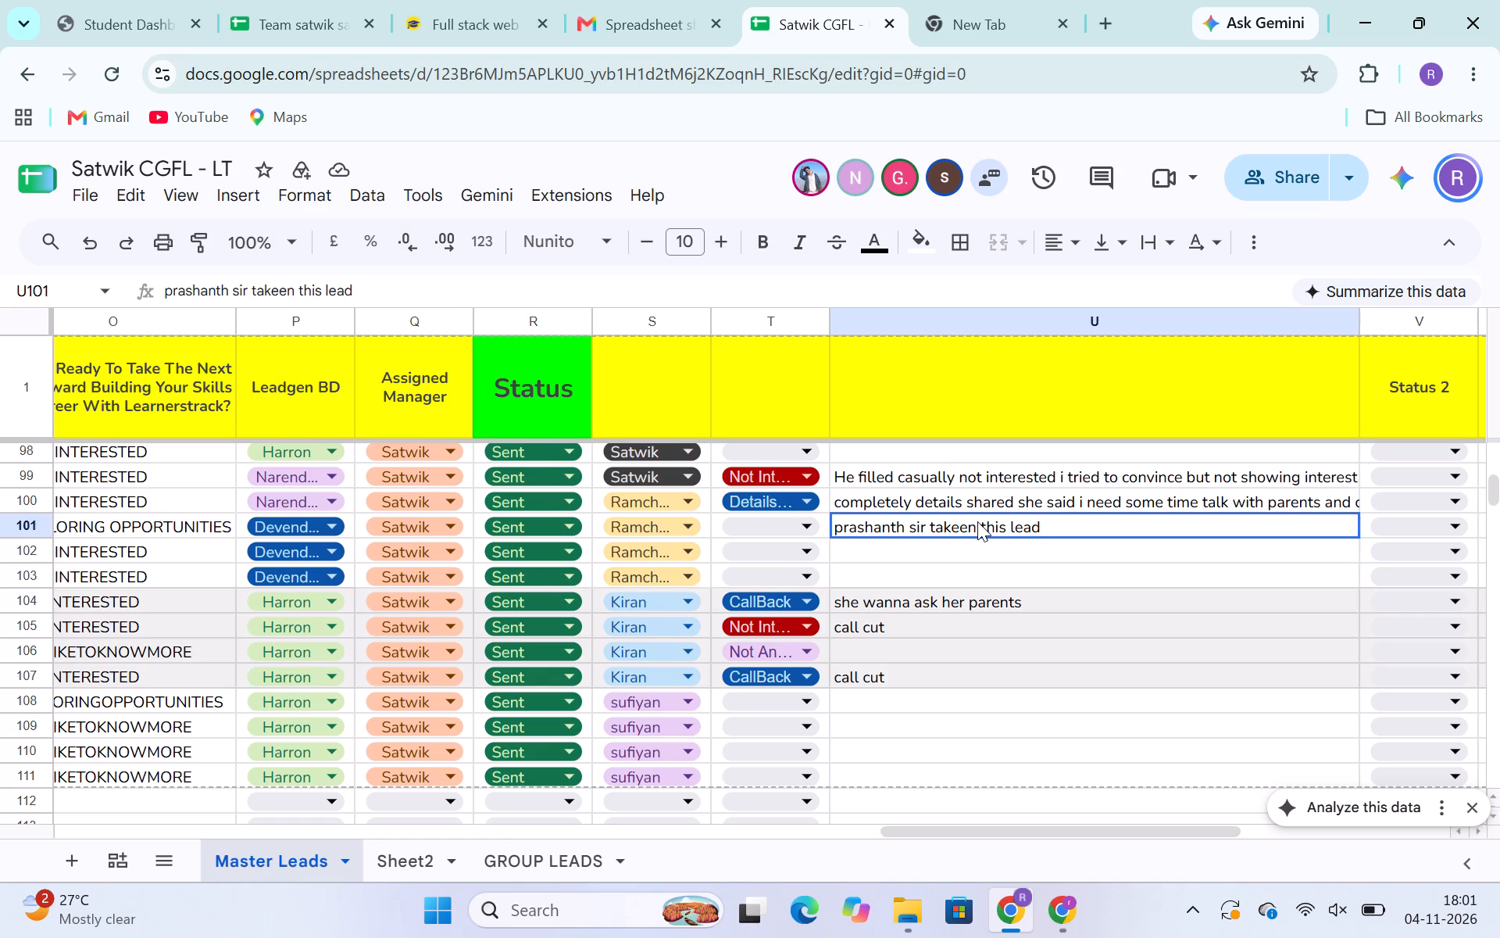
key(BackSpace)
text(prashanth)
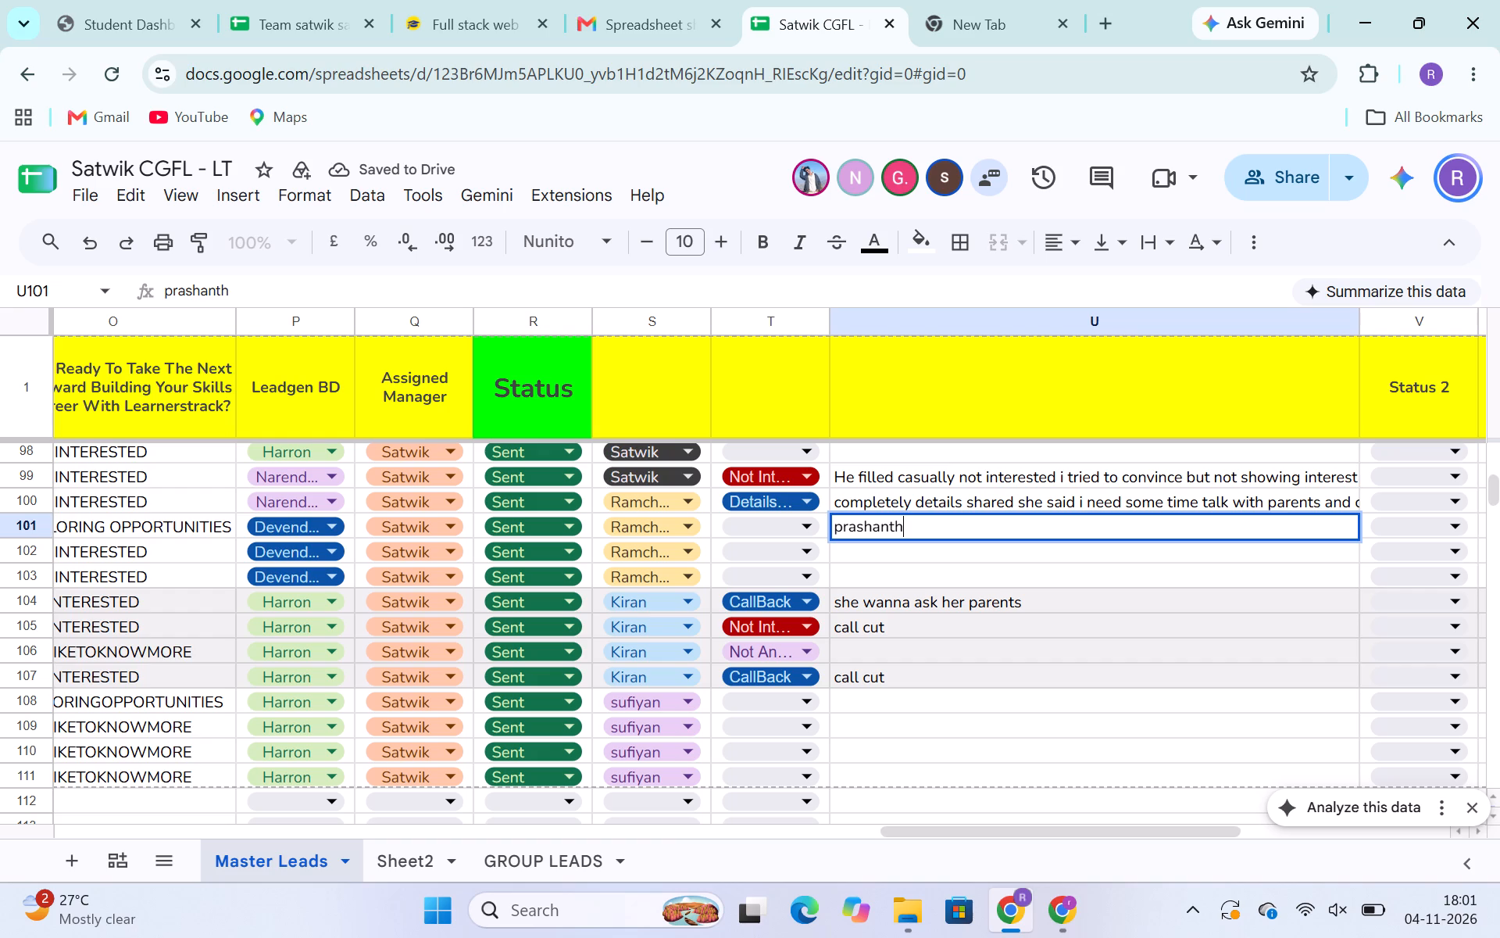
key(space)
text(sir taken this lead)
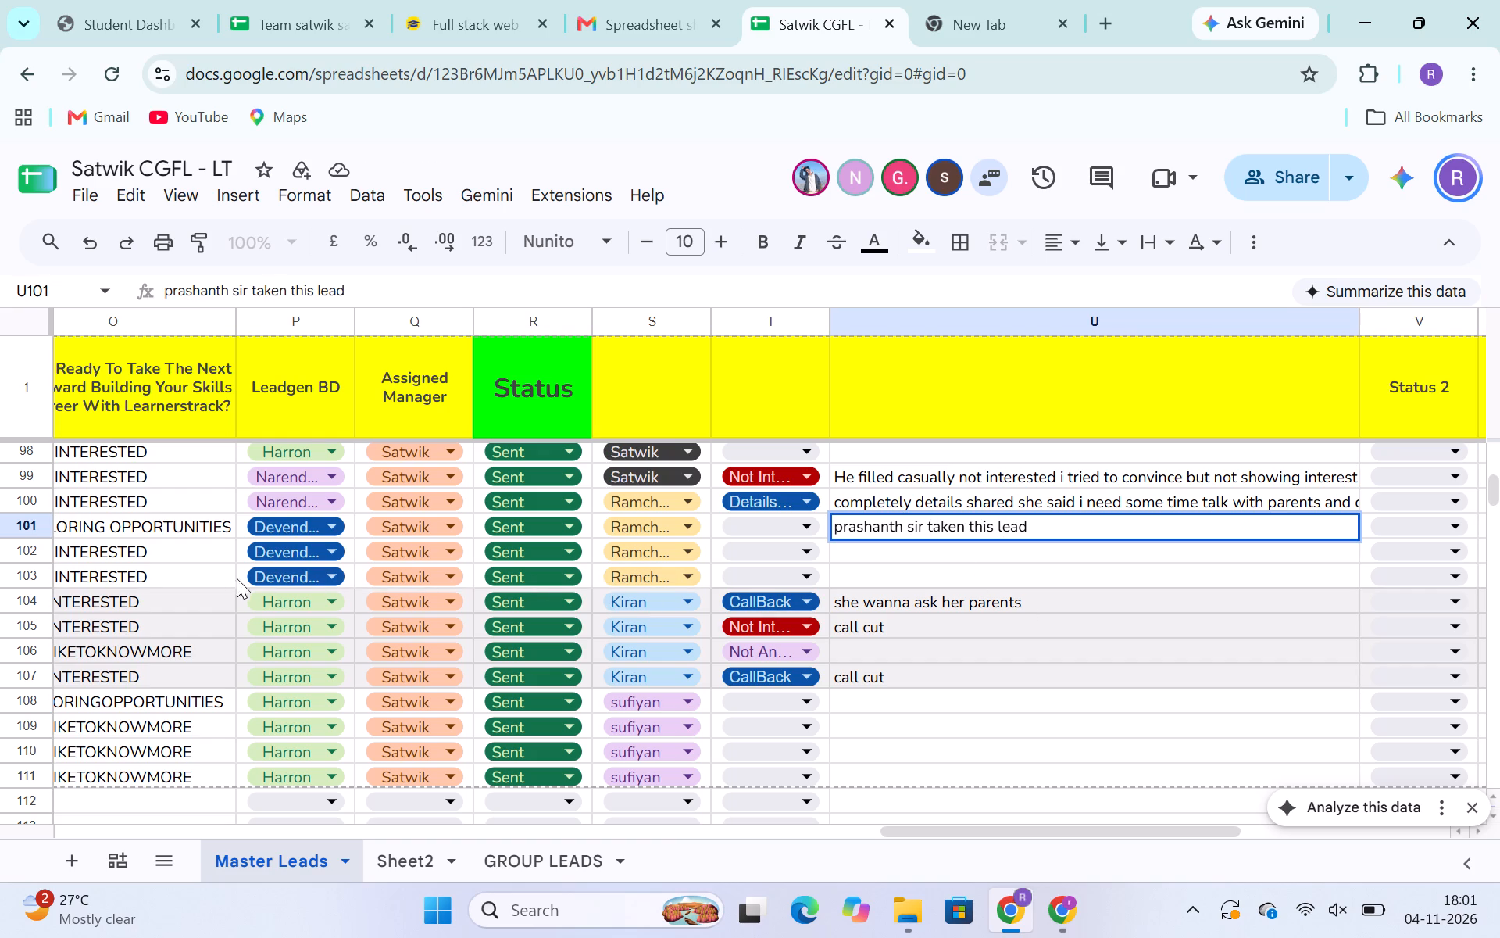
scroll(170, 554, right, 11)
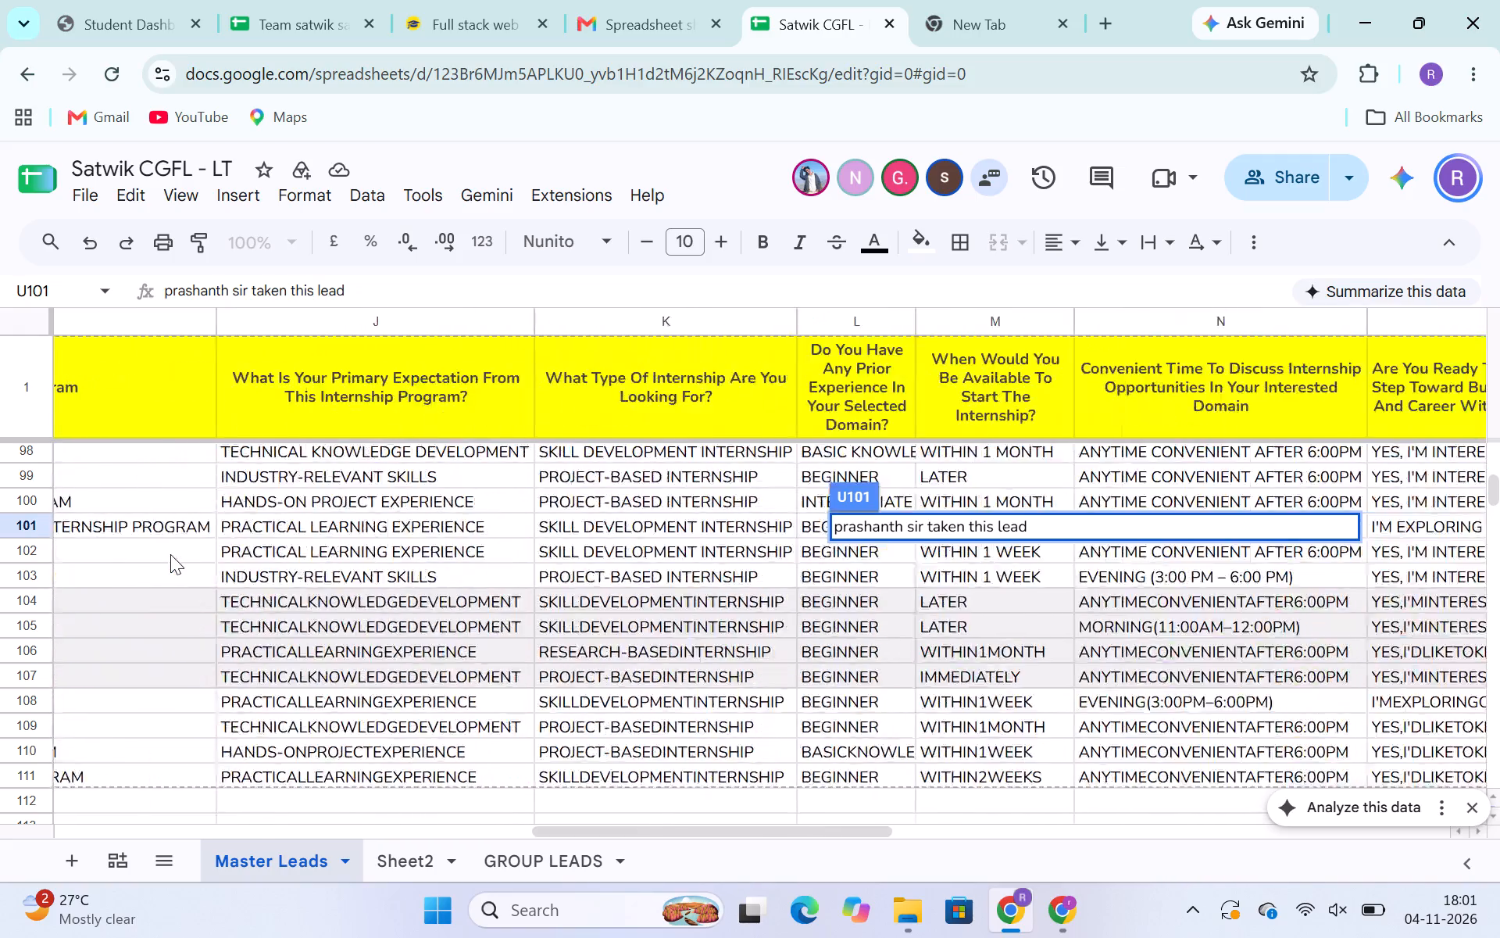
scroll(170, 554, right, 14)
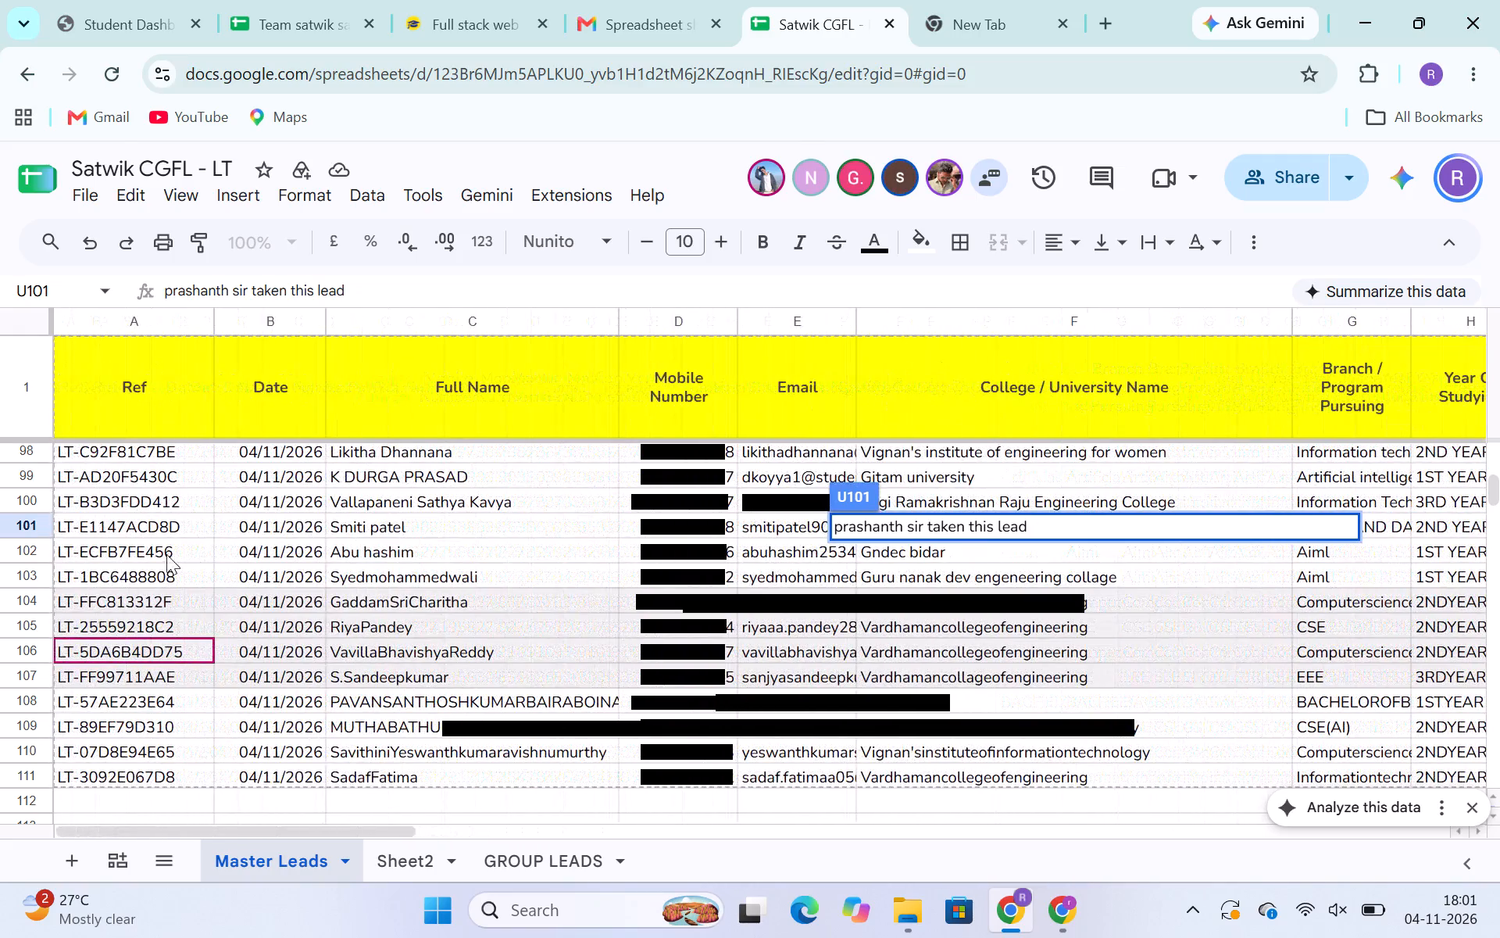
click(206, 559)
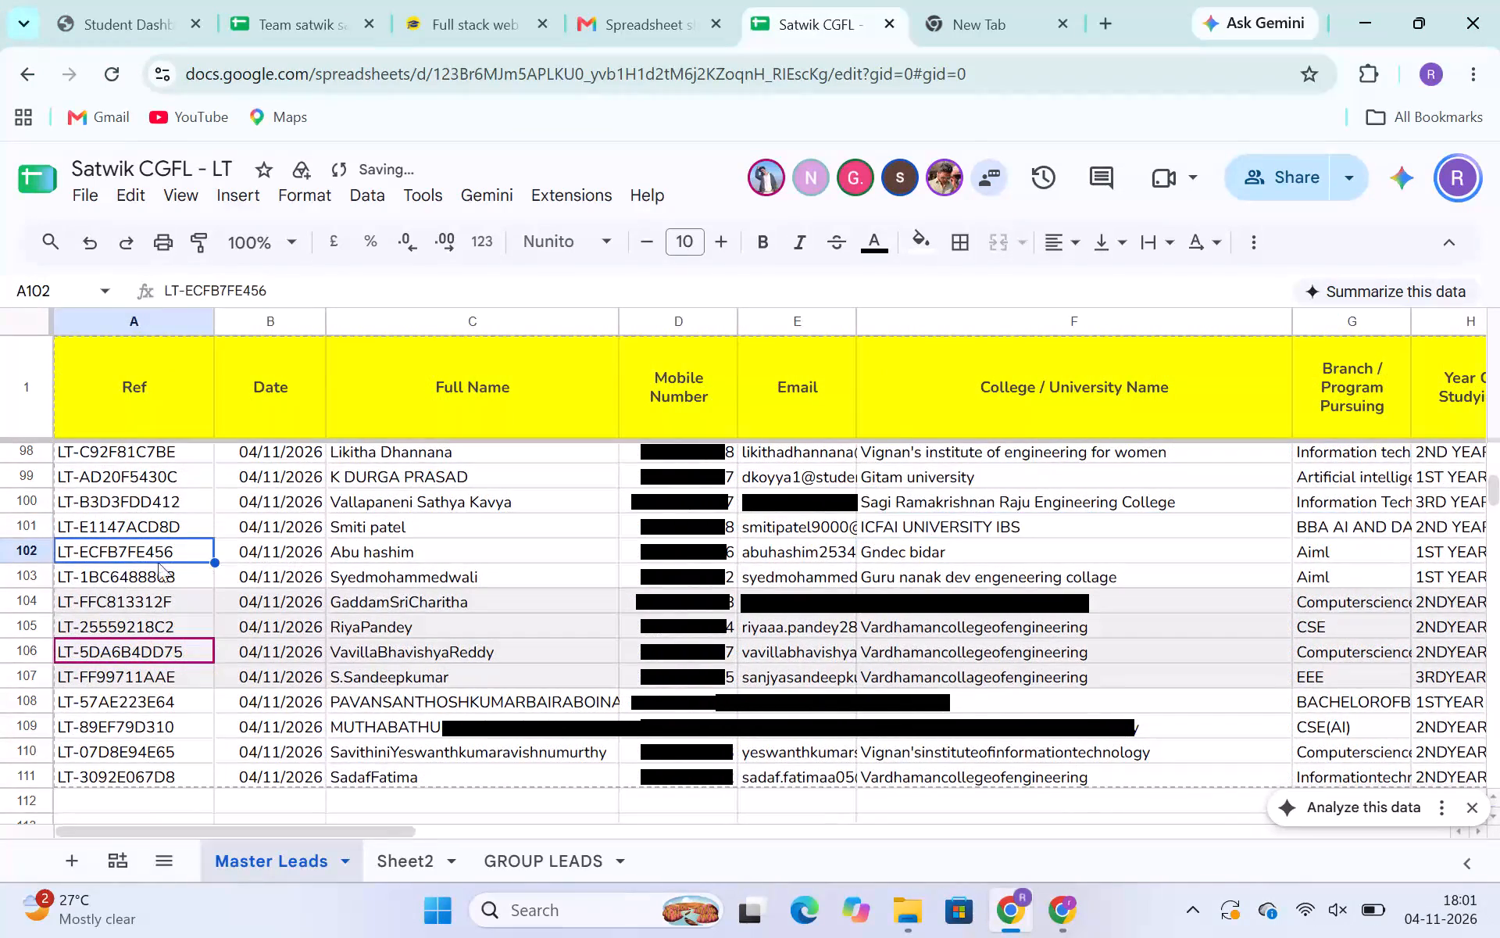
click(25, 555)
scroll(359, 555, left, 13)
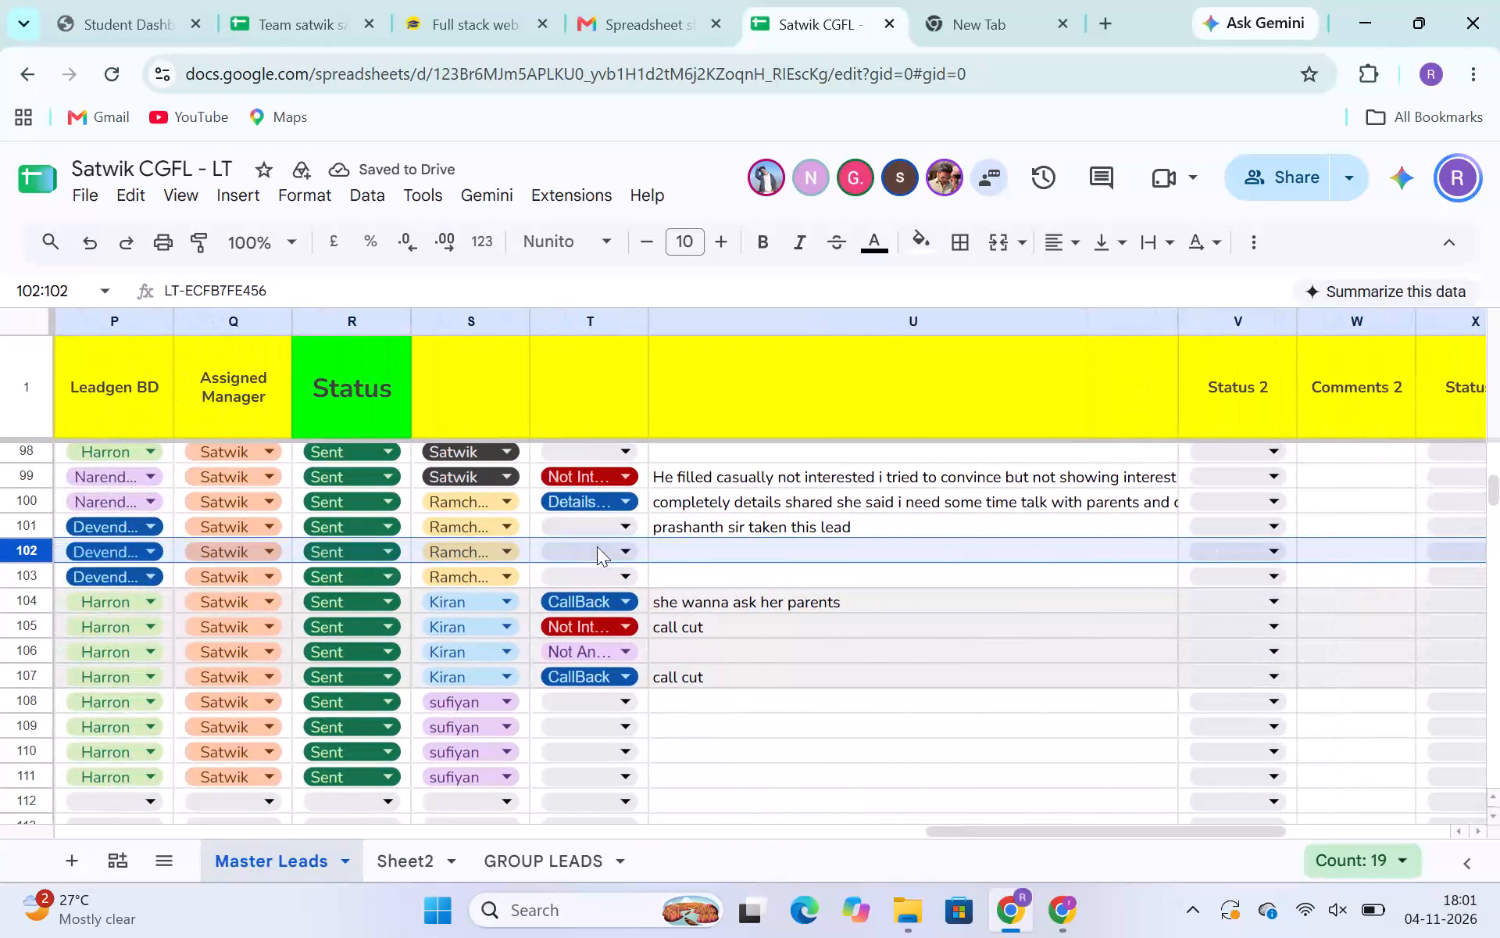
click(597, 546)
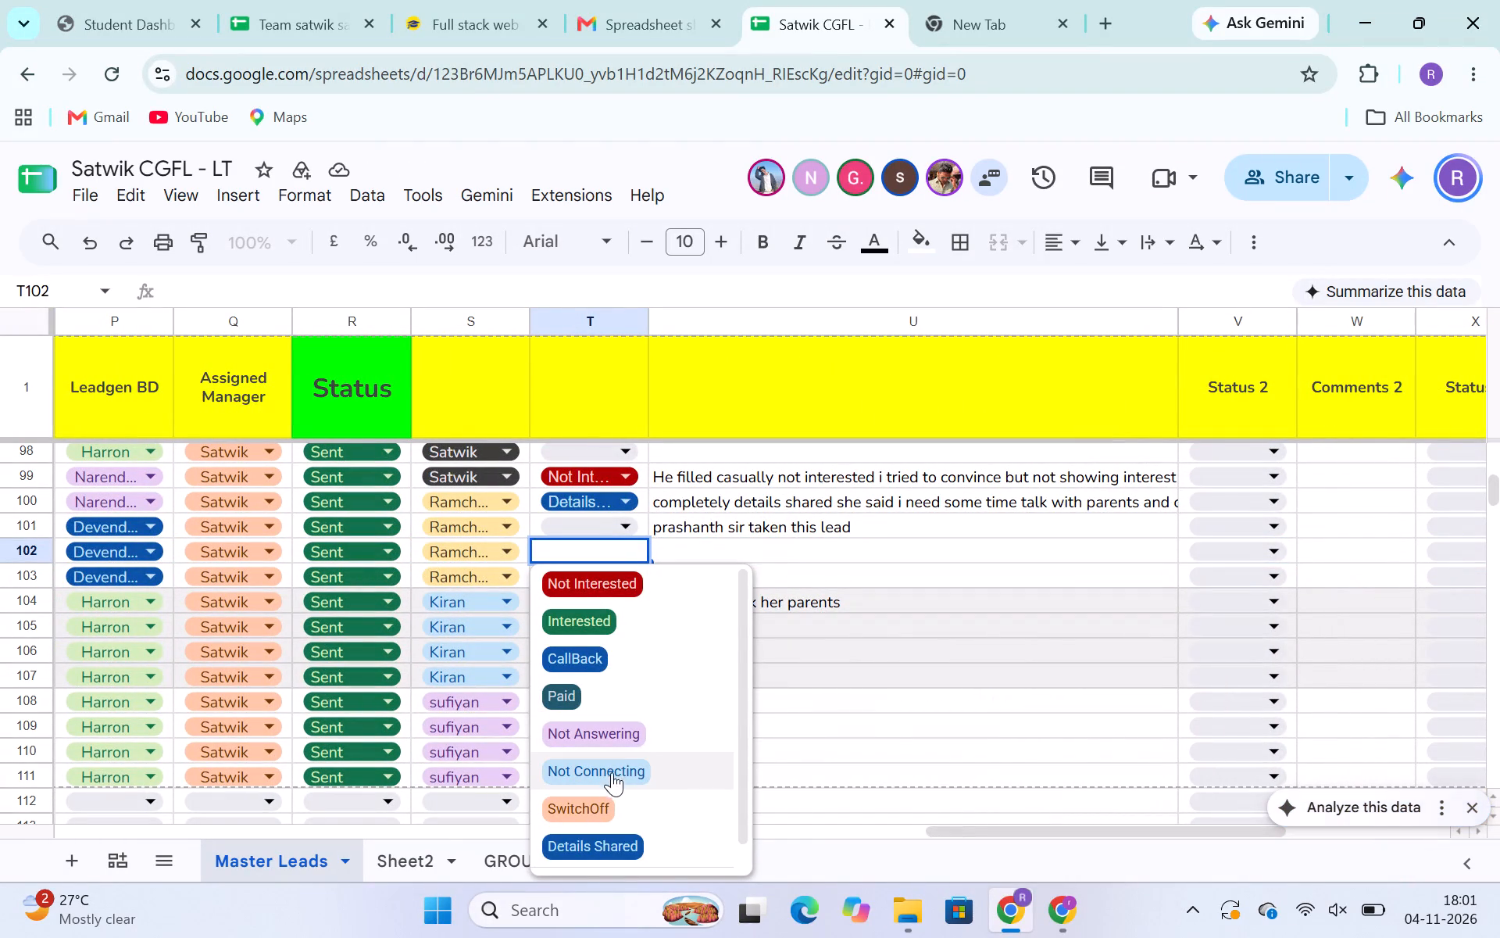
click(614, 737)
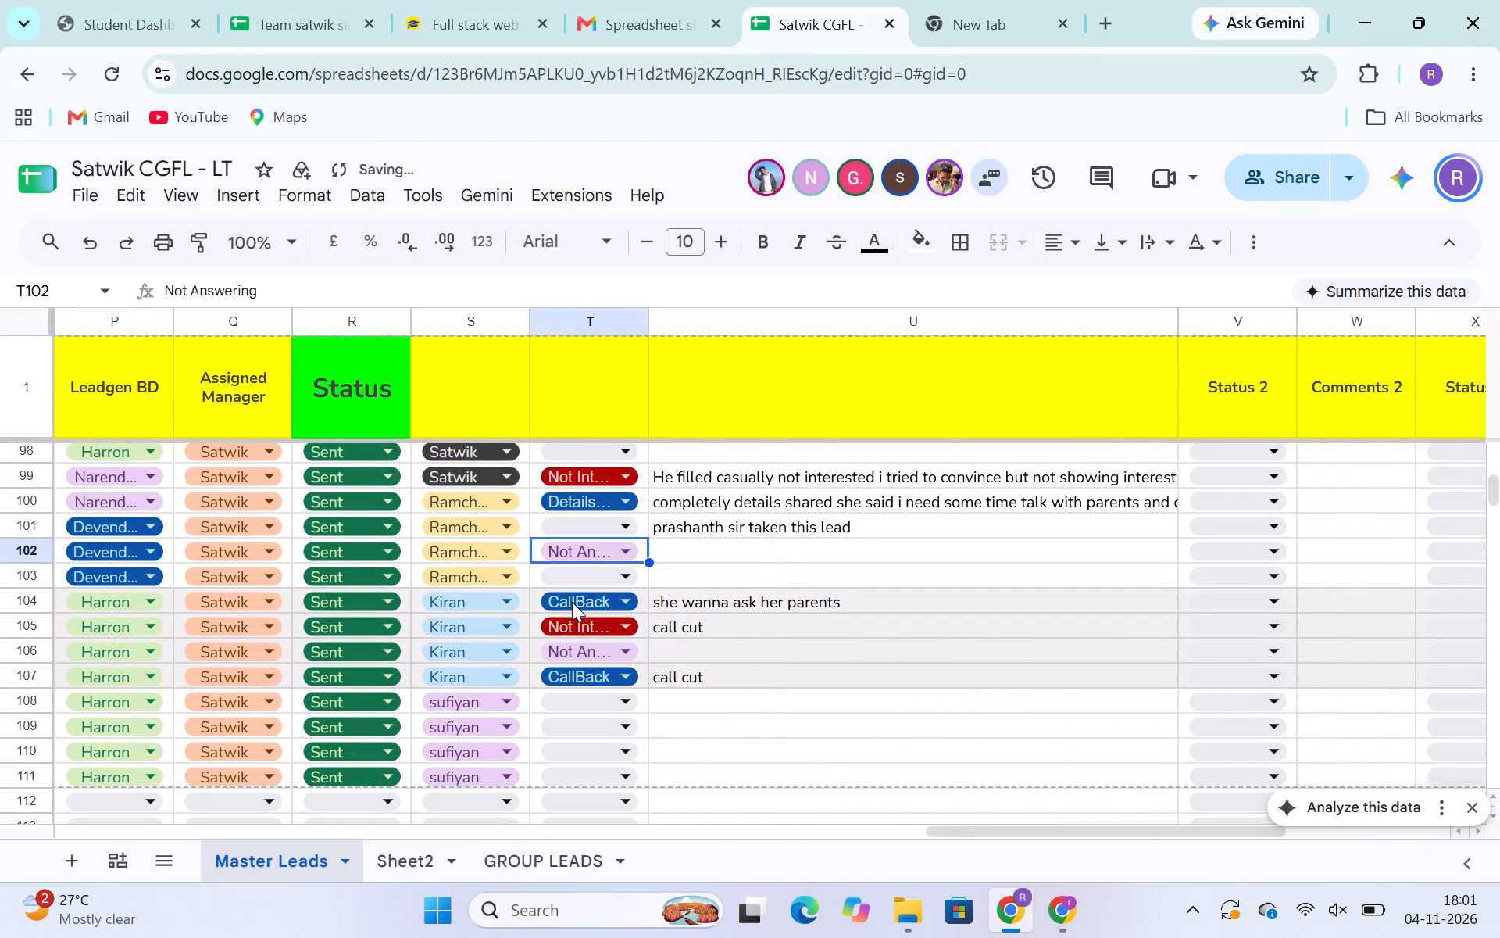
Select the whole of row 103, the first-year Aiml lead from Guru nanak dev engeneering collage.
scroll(572, 602, right, 10)
scroll(572, 602, up, 8)
scroll(572, 602, down, 4)
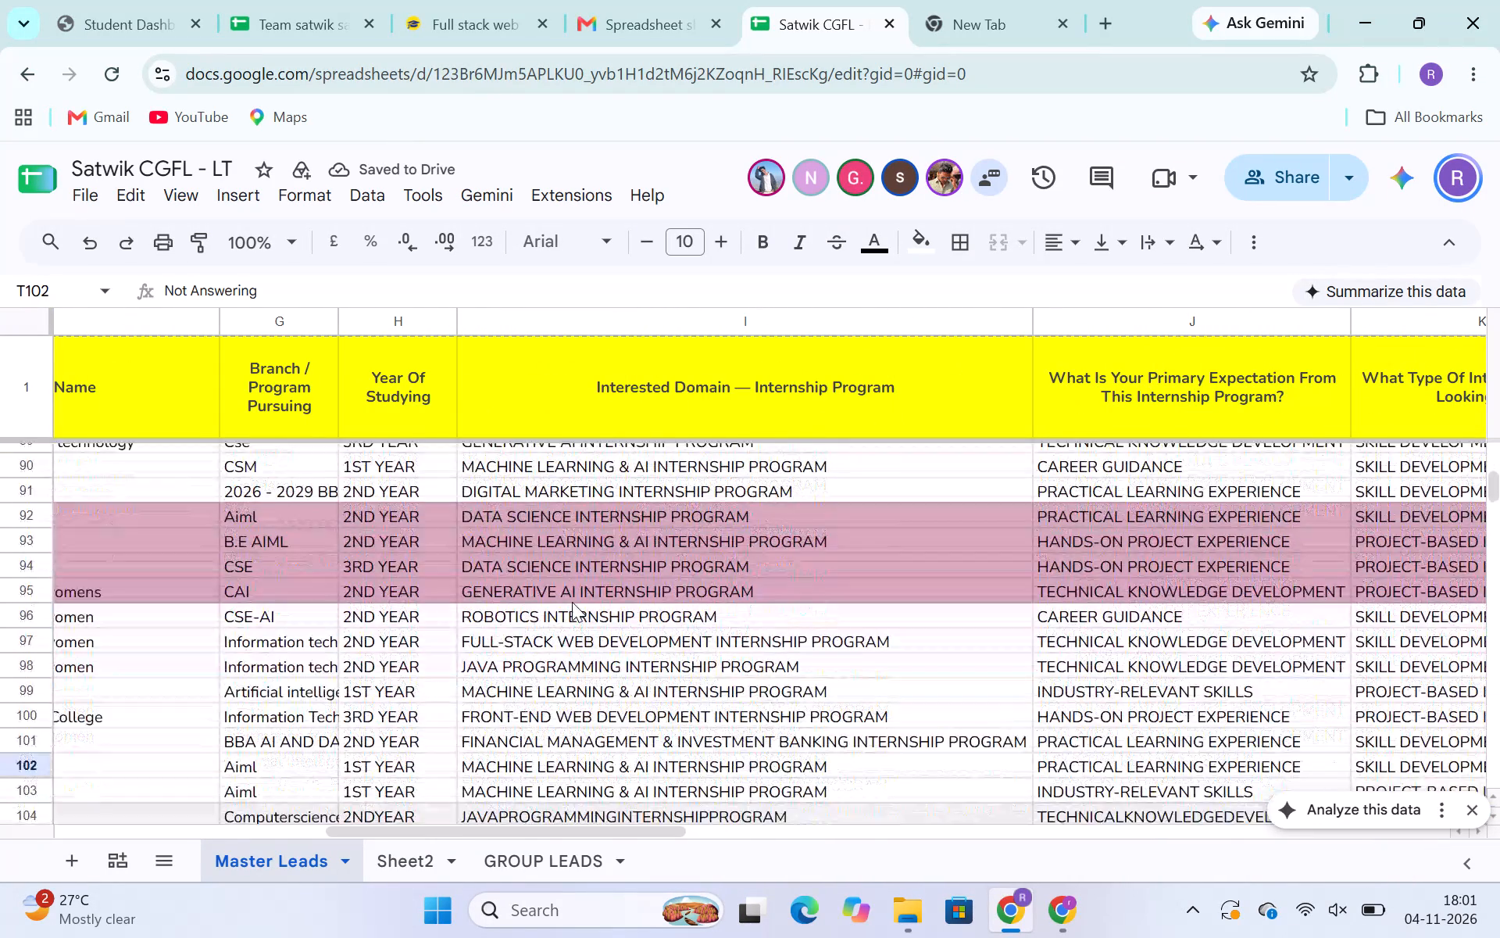
scroll(572, 602, down, 4)
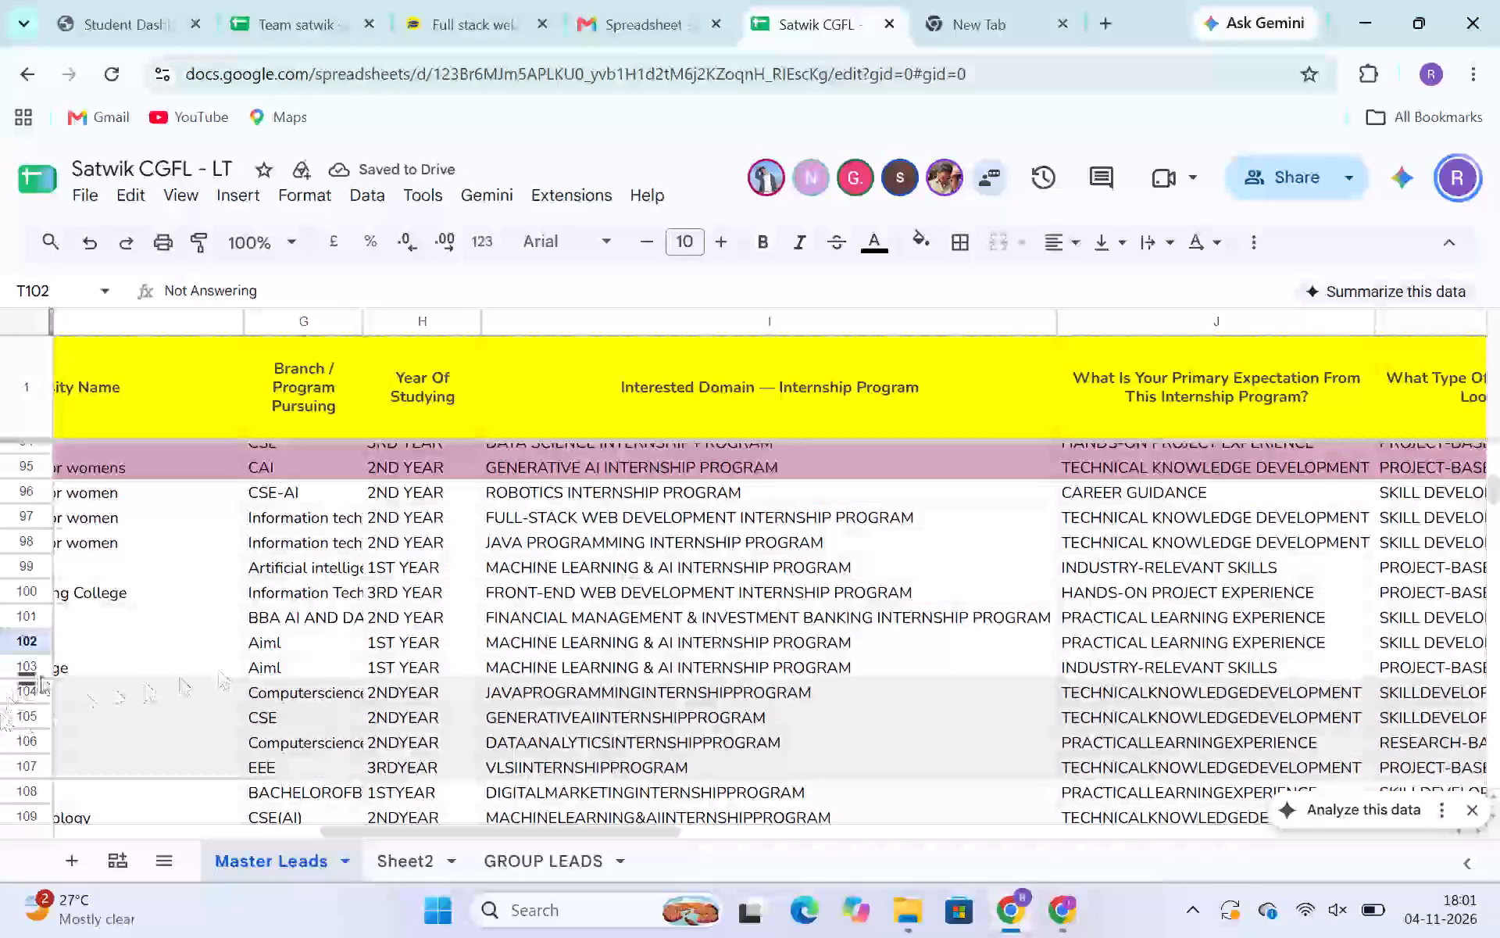
click(42, 665)
Examine the row 103 lead's contact, internship and availability details across to its call status columns.
scroll(387, 728, right, 4)
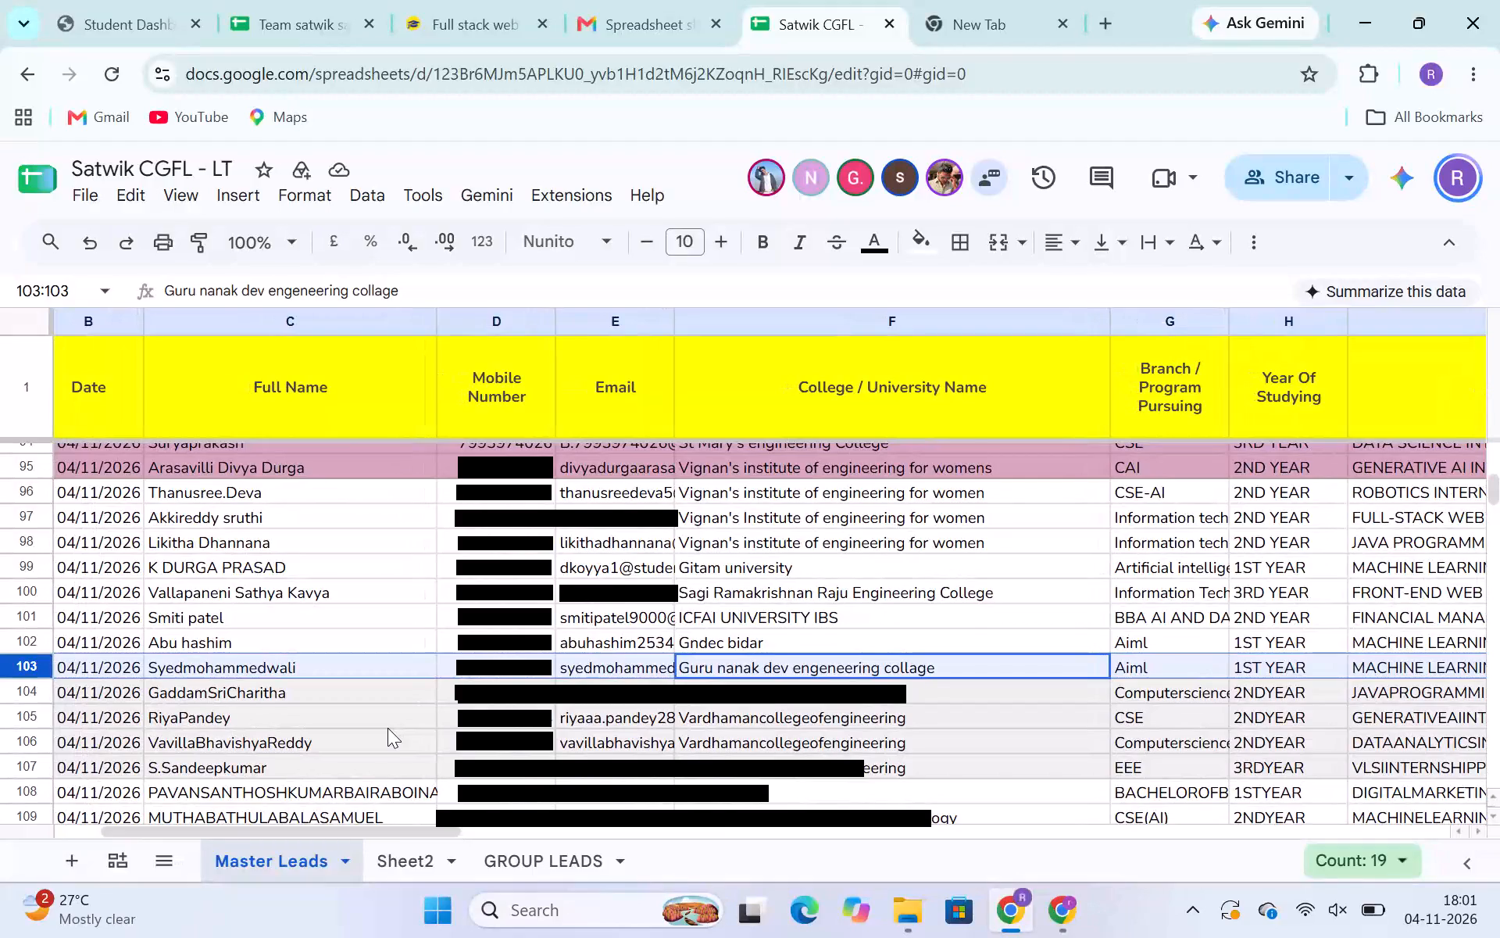
scroll(387, 728, left, 7)
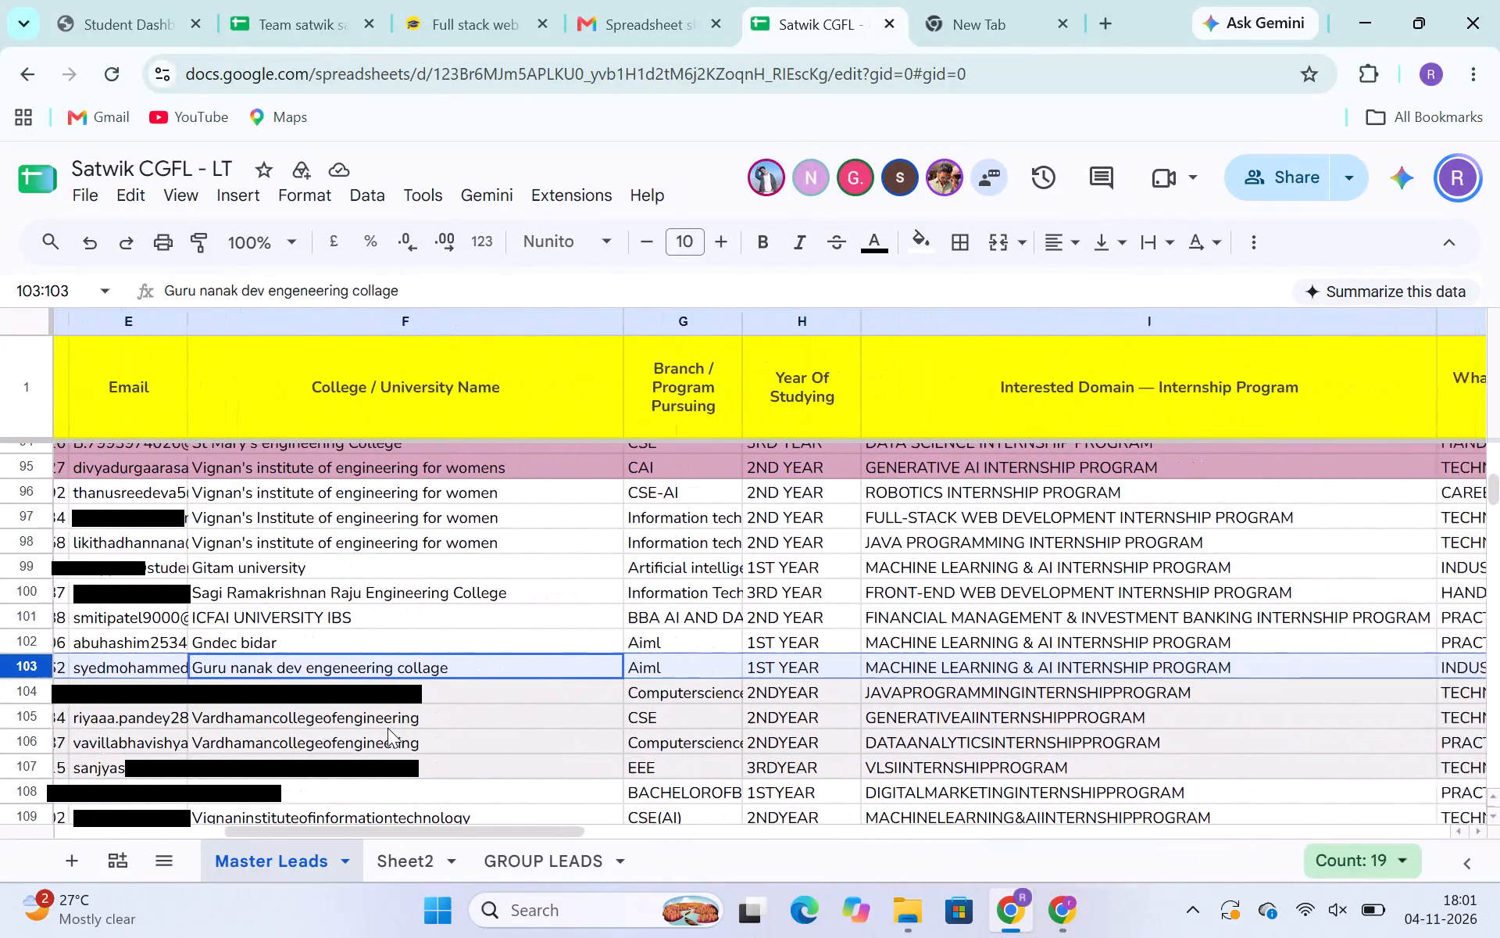
scroll(387, 728, left, 8)
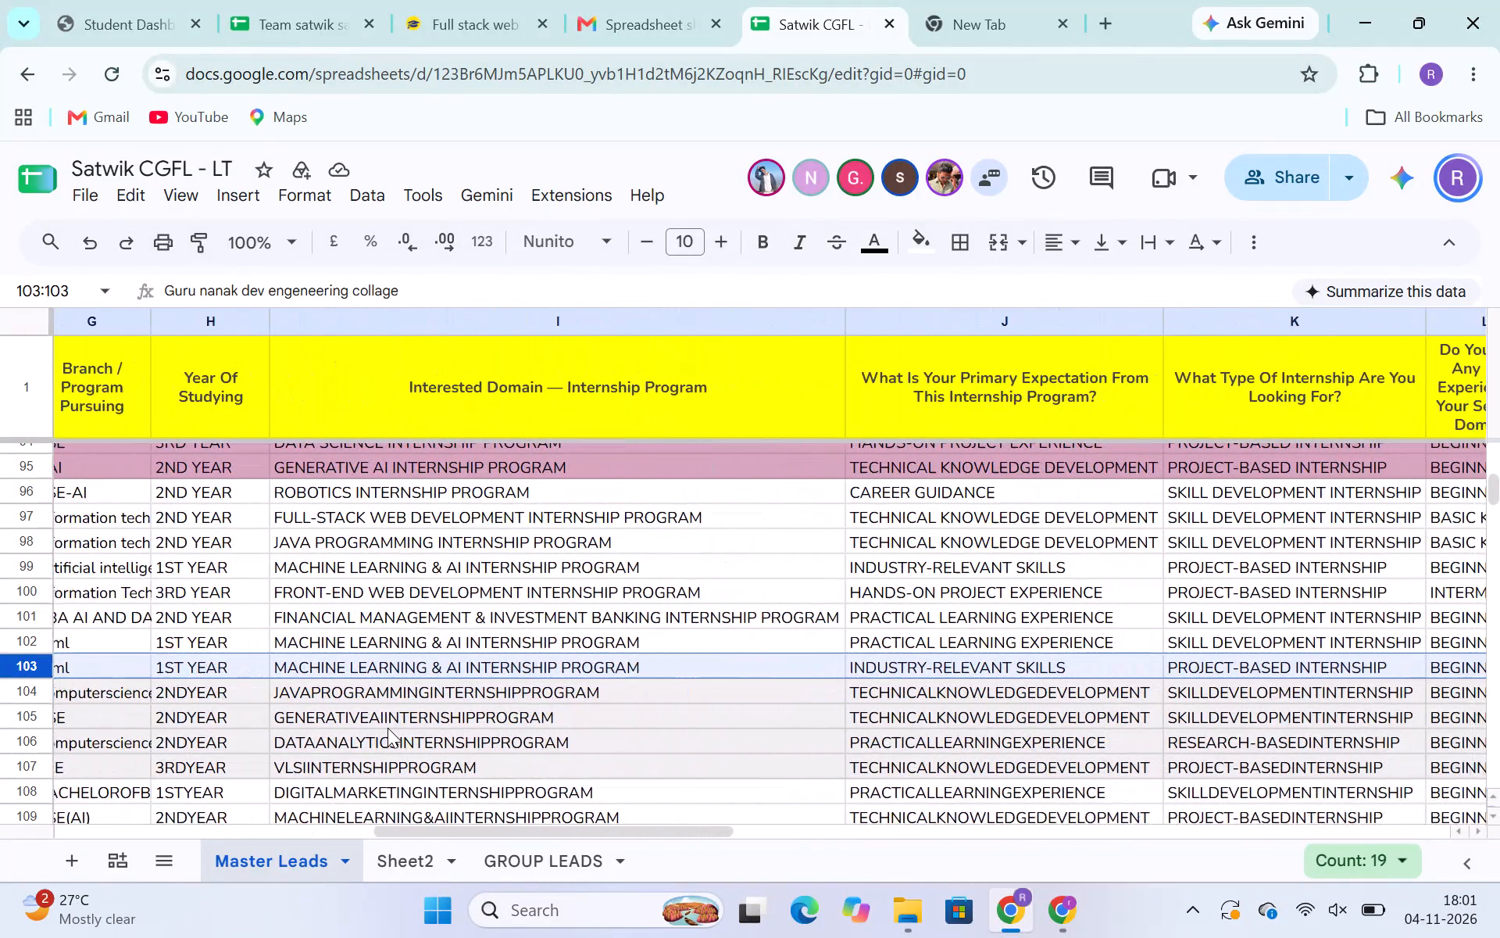
scroll(387, 728, left, 6)
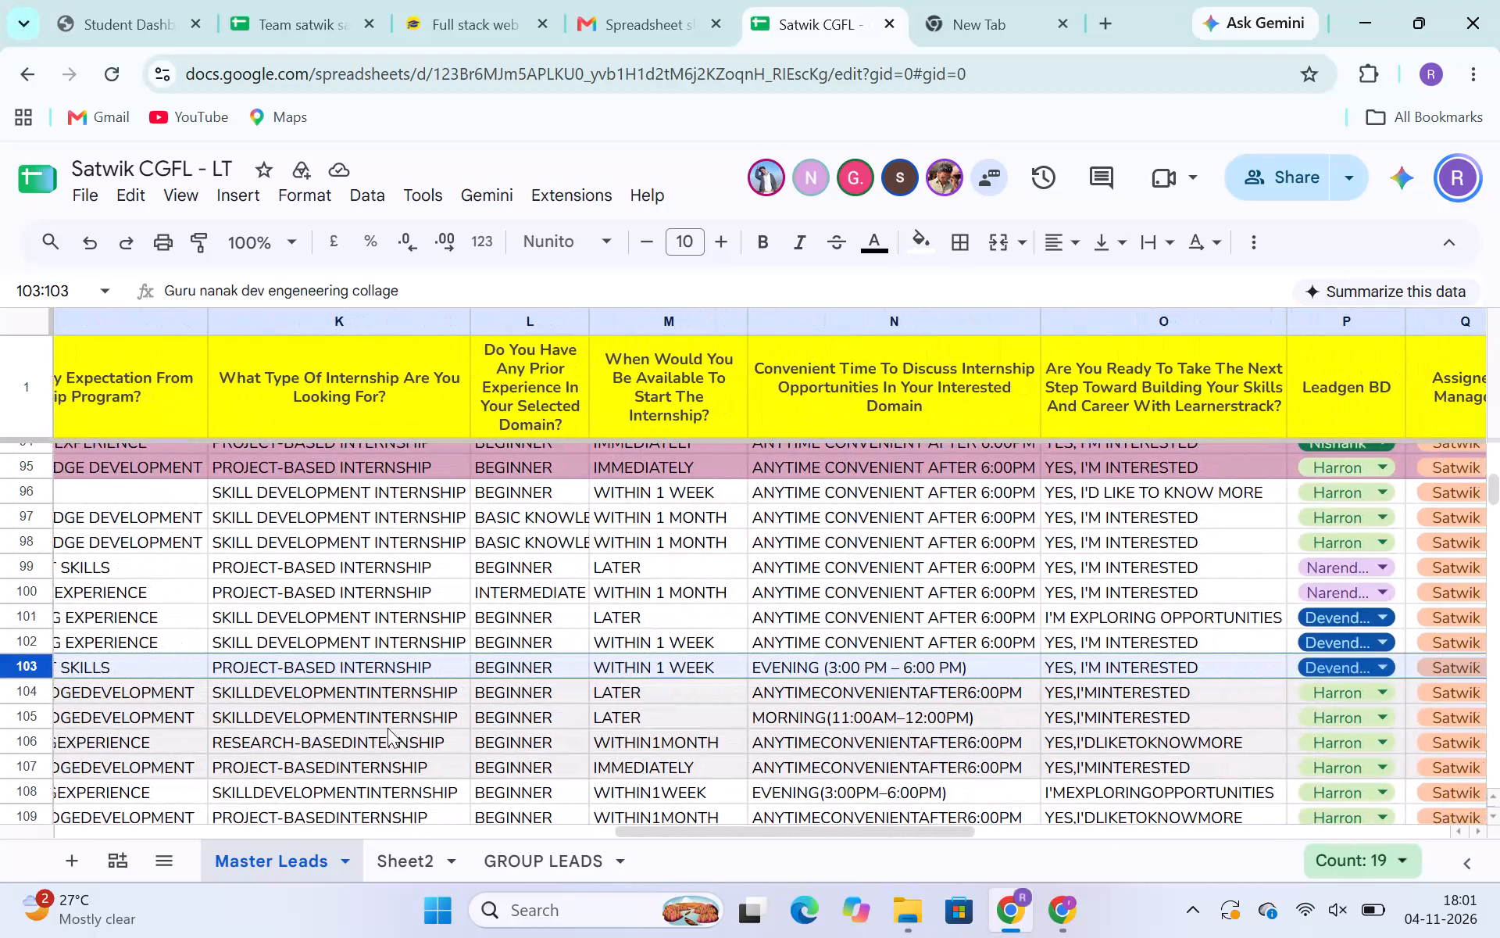
scroll(387, 728, left, 7)
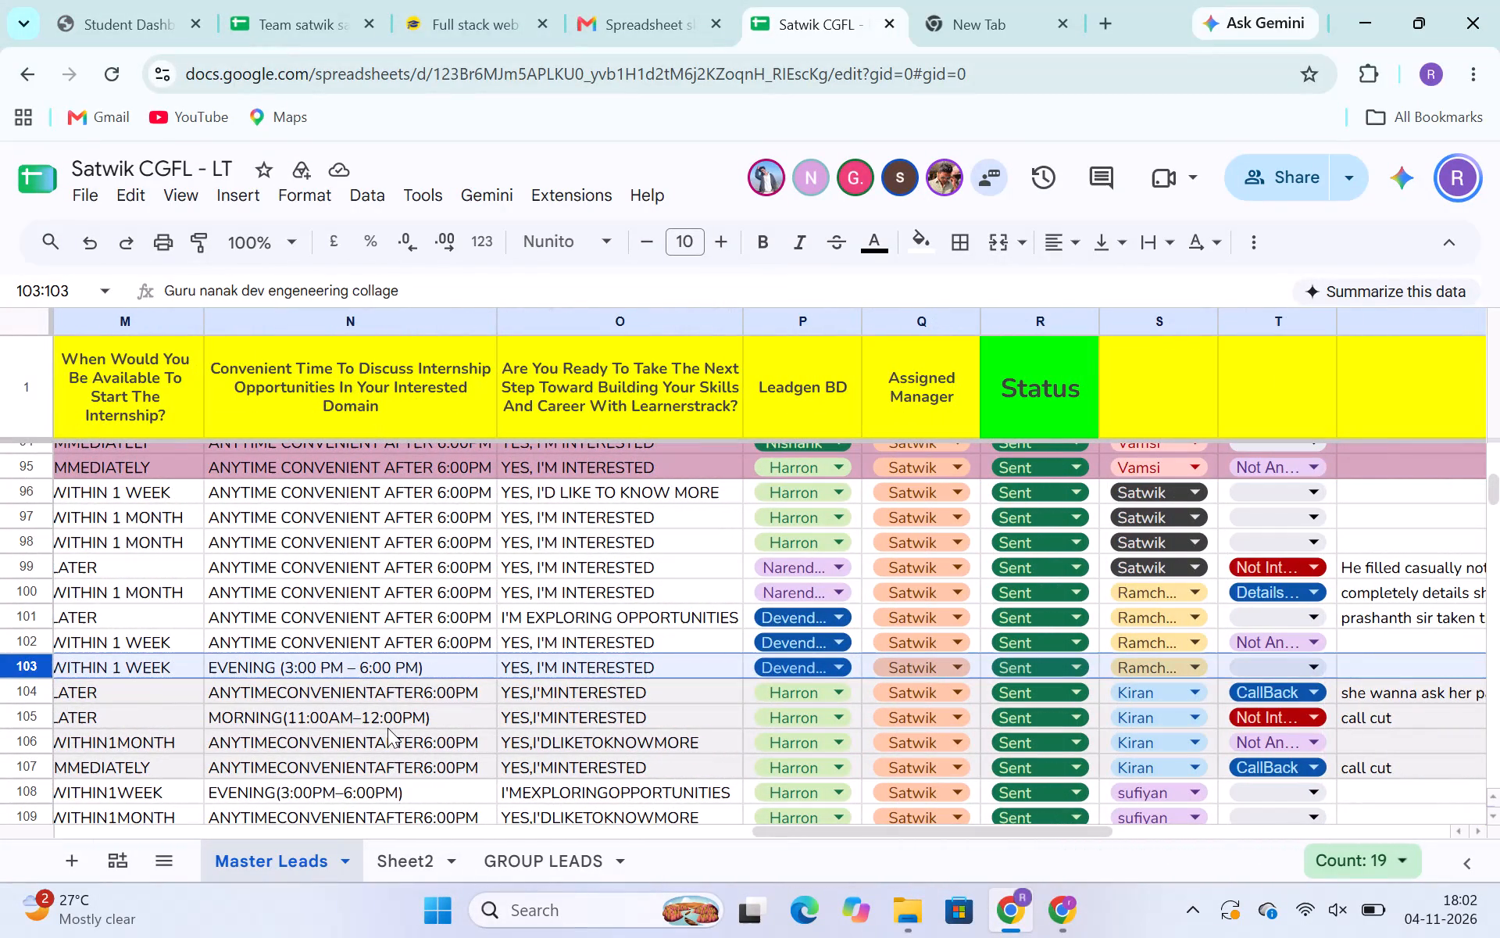
scroll(387, 728, left, 1)
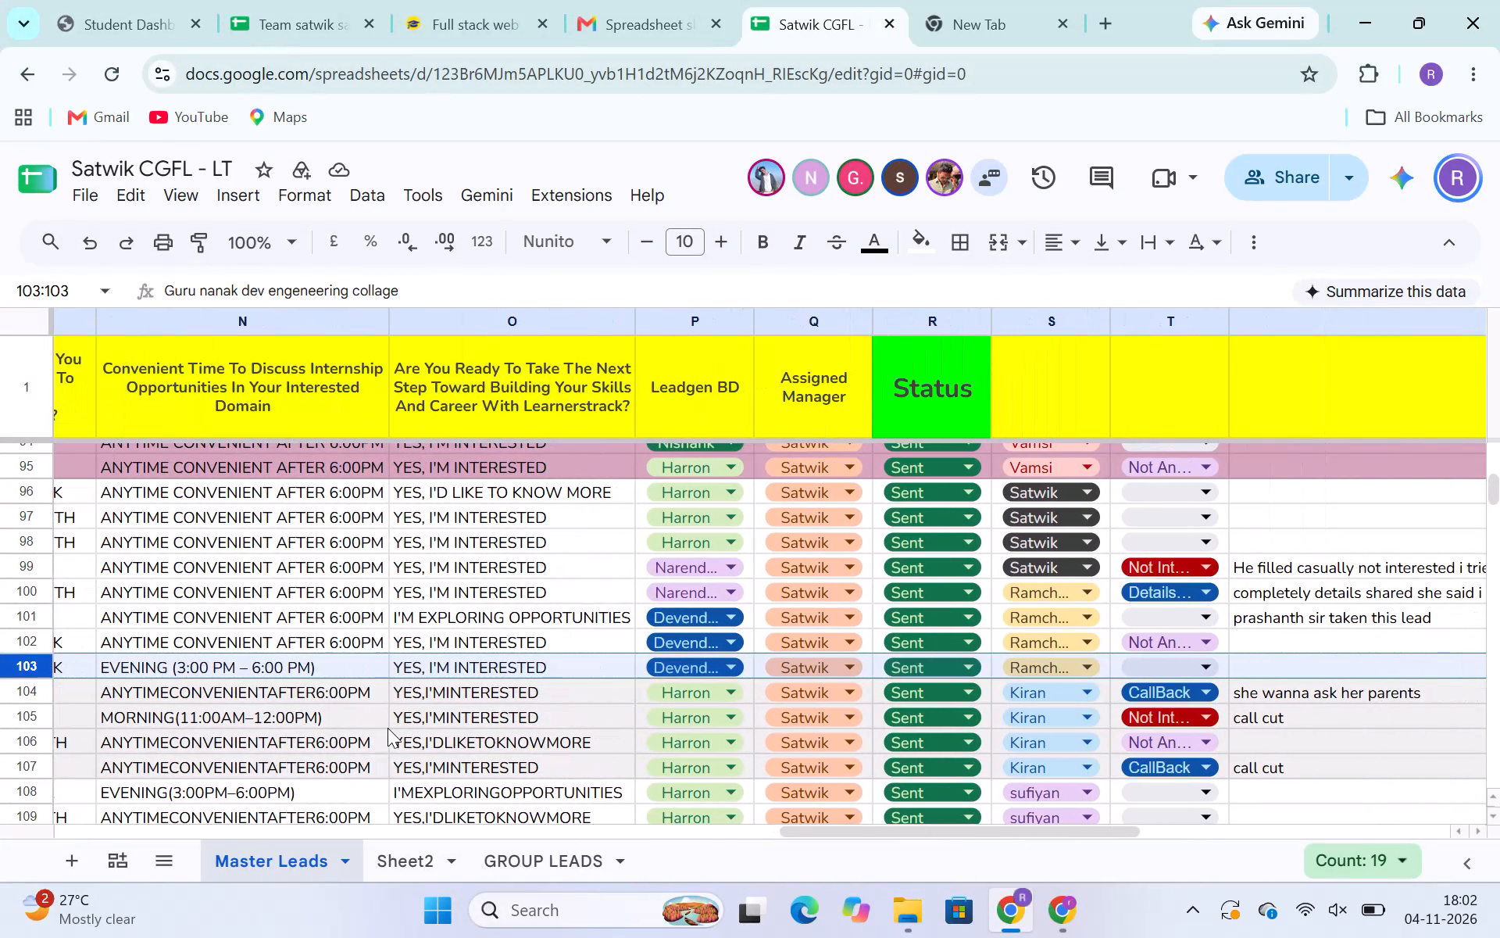
scroll(387, 728, right, 18)
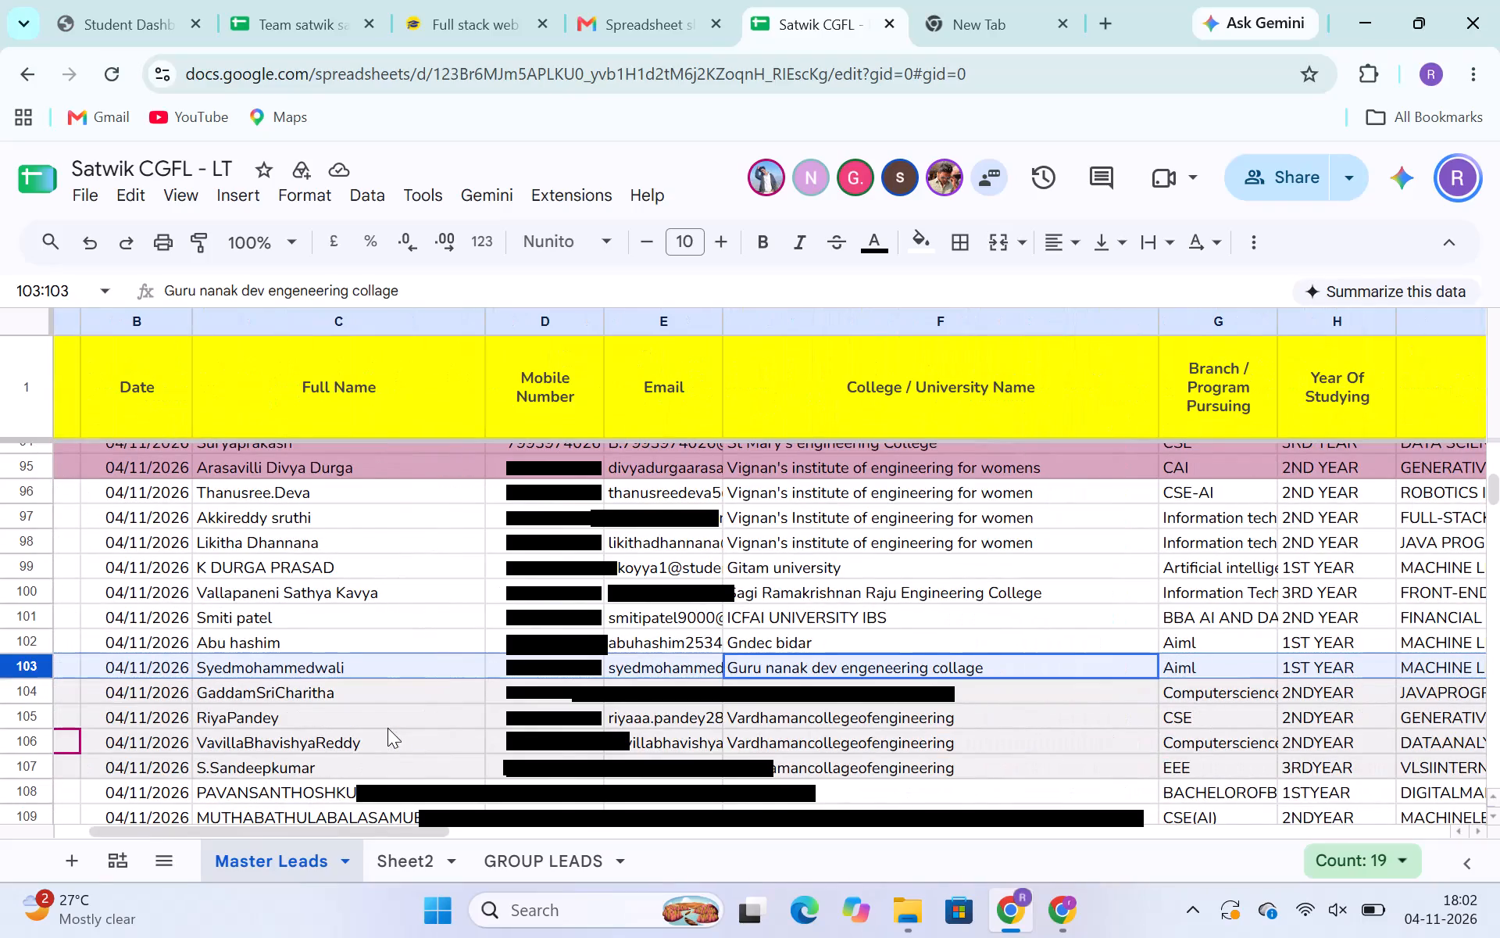
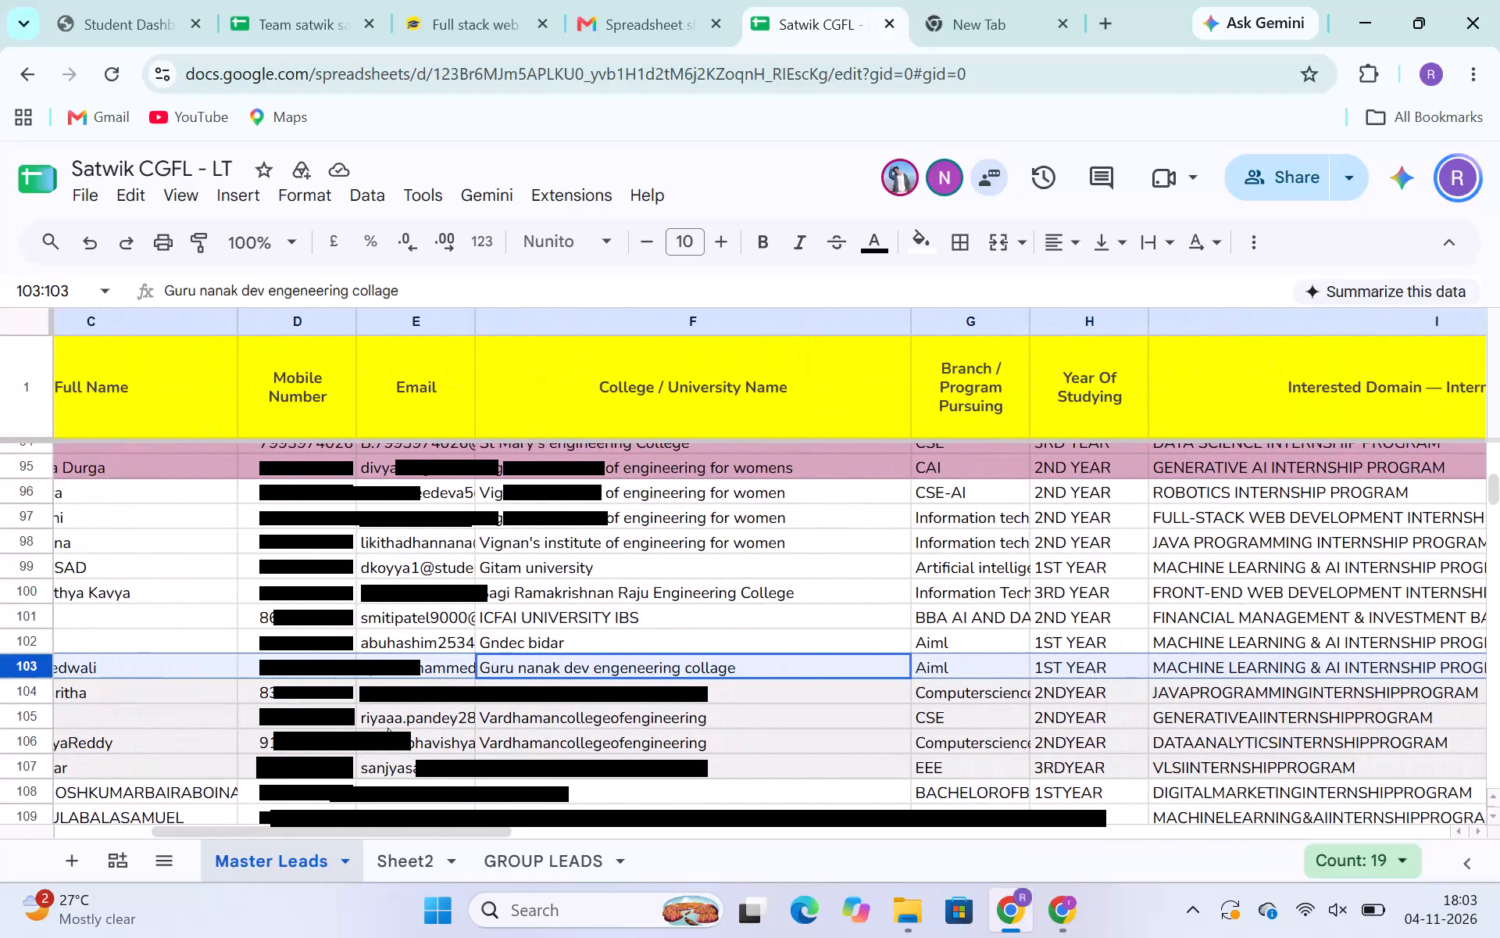
Examine the row 103 lead's name, contact, college and branch details alongside the neighbouring leads.
scroll(387, 728, right, 6)
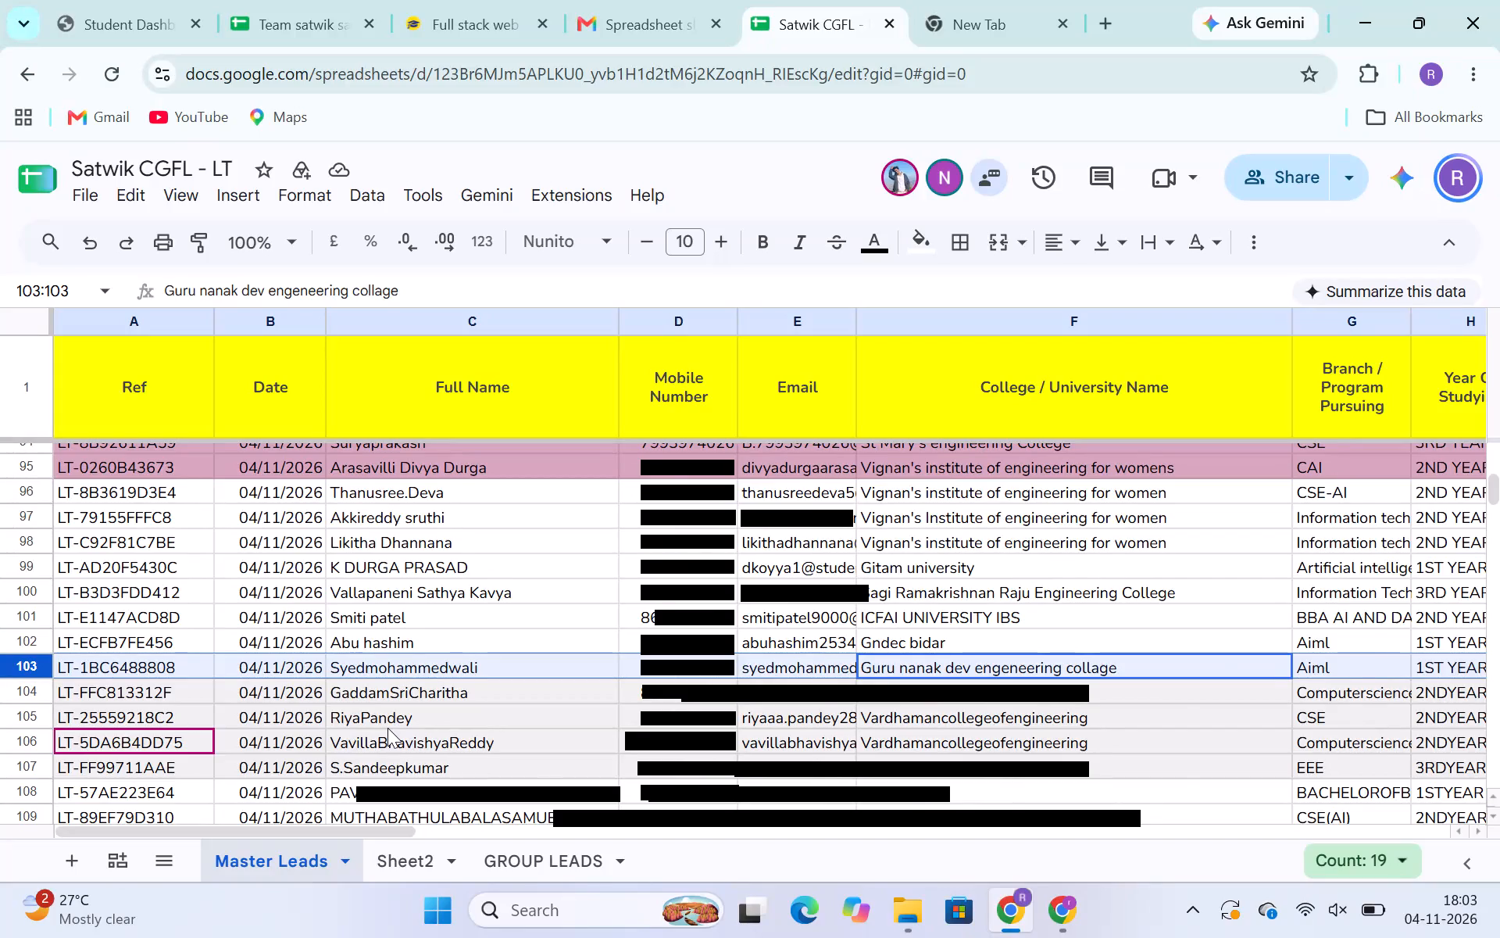
scroll(387, 728, left, 3)
scroll(387, 728, right, 1)
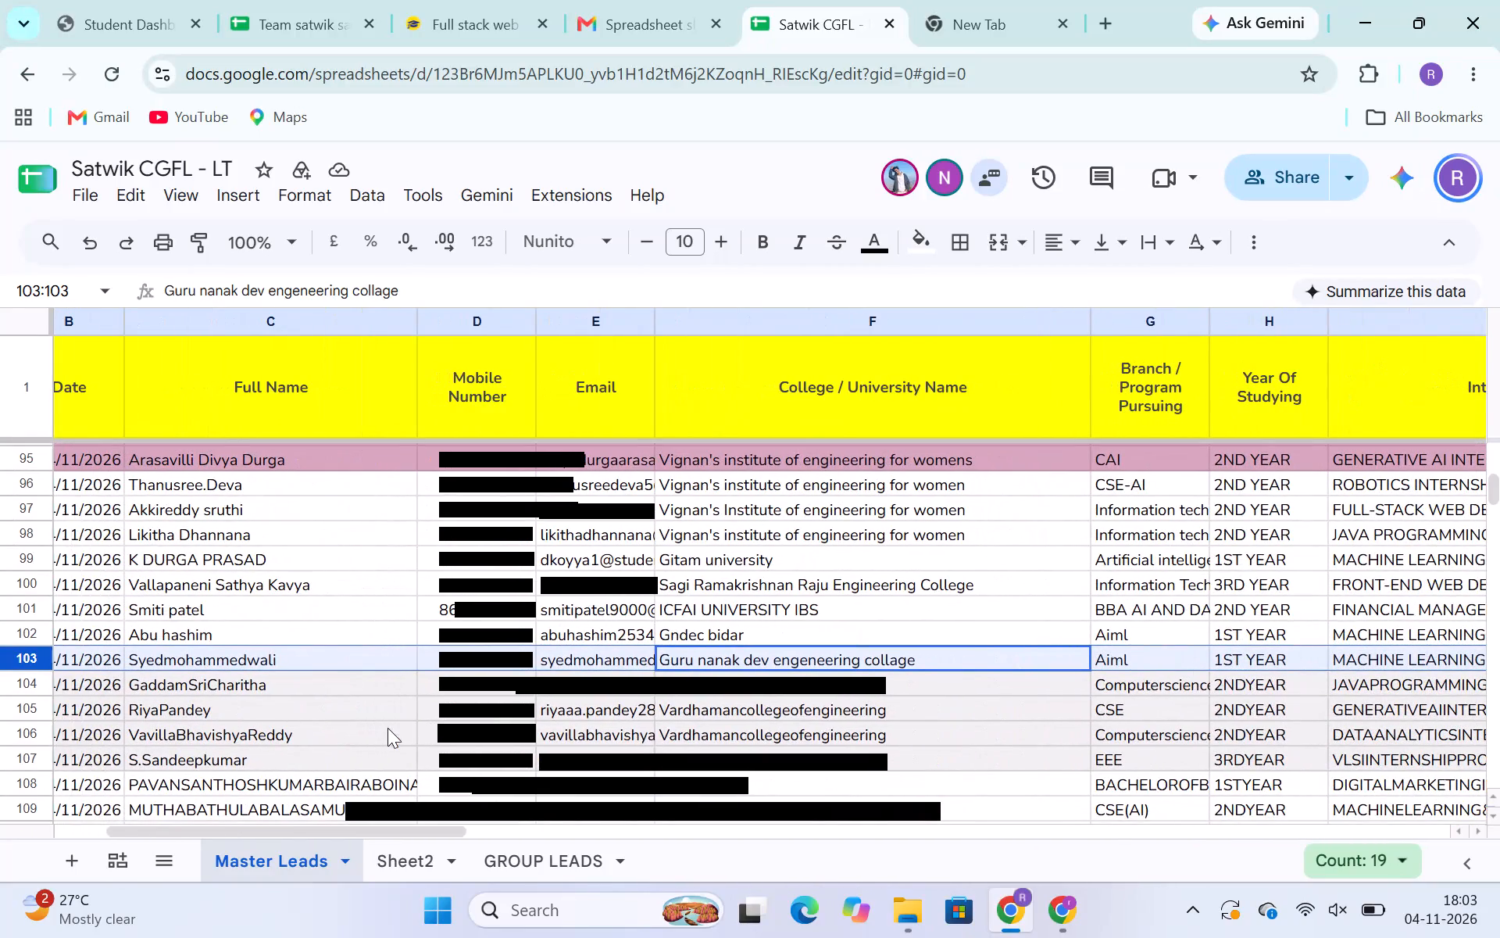
scroll(387, 728, right, 4)
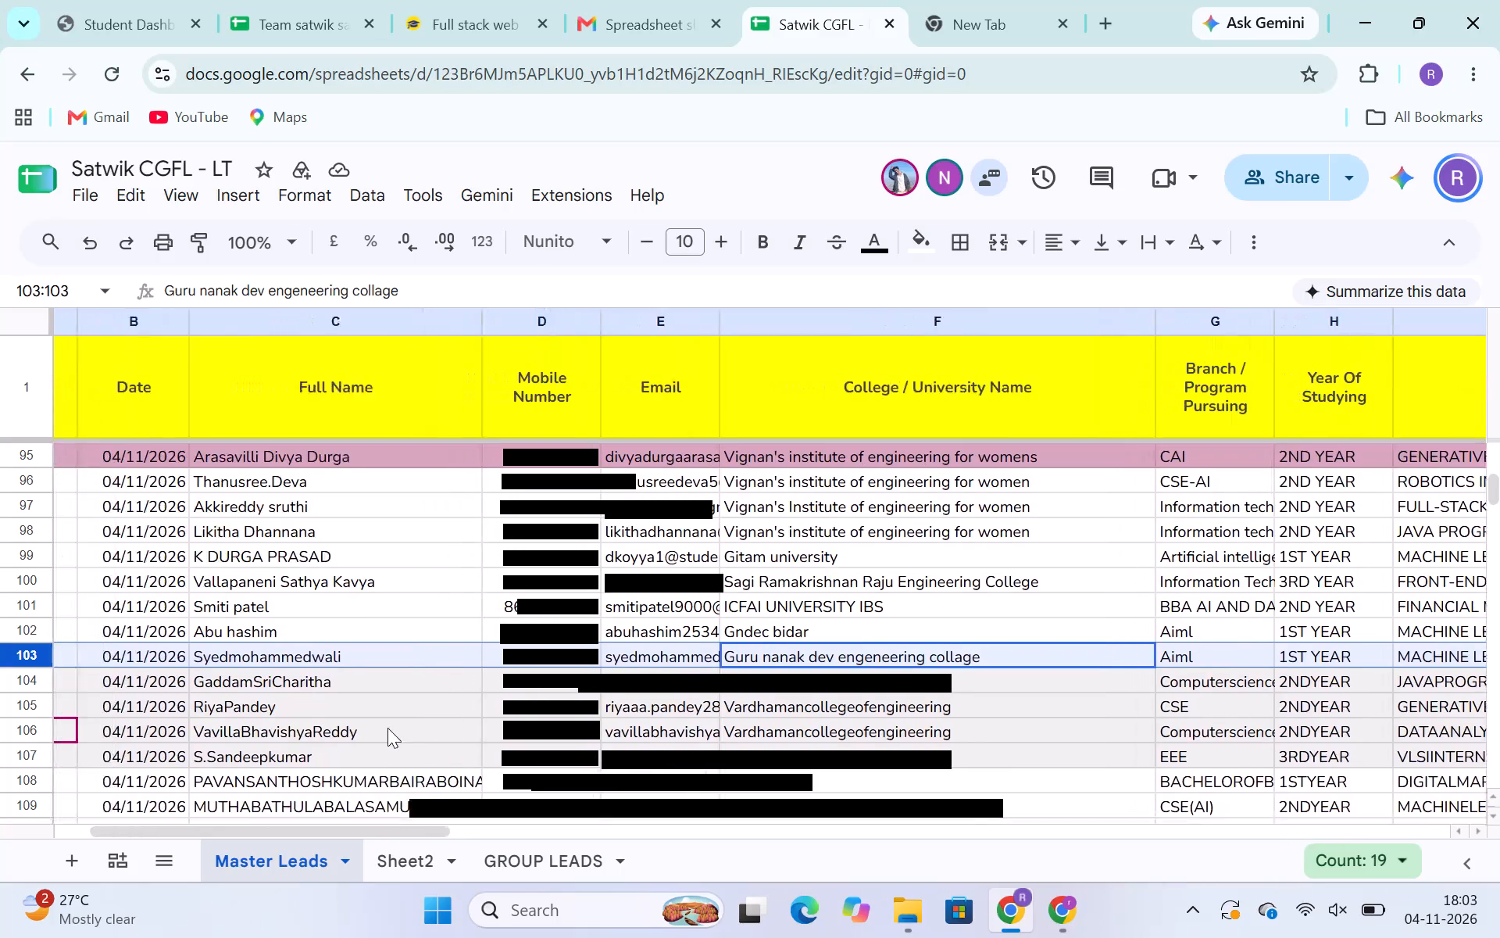
scroll(387, 728, right, 3)
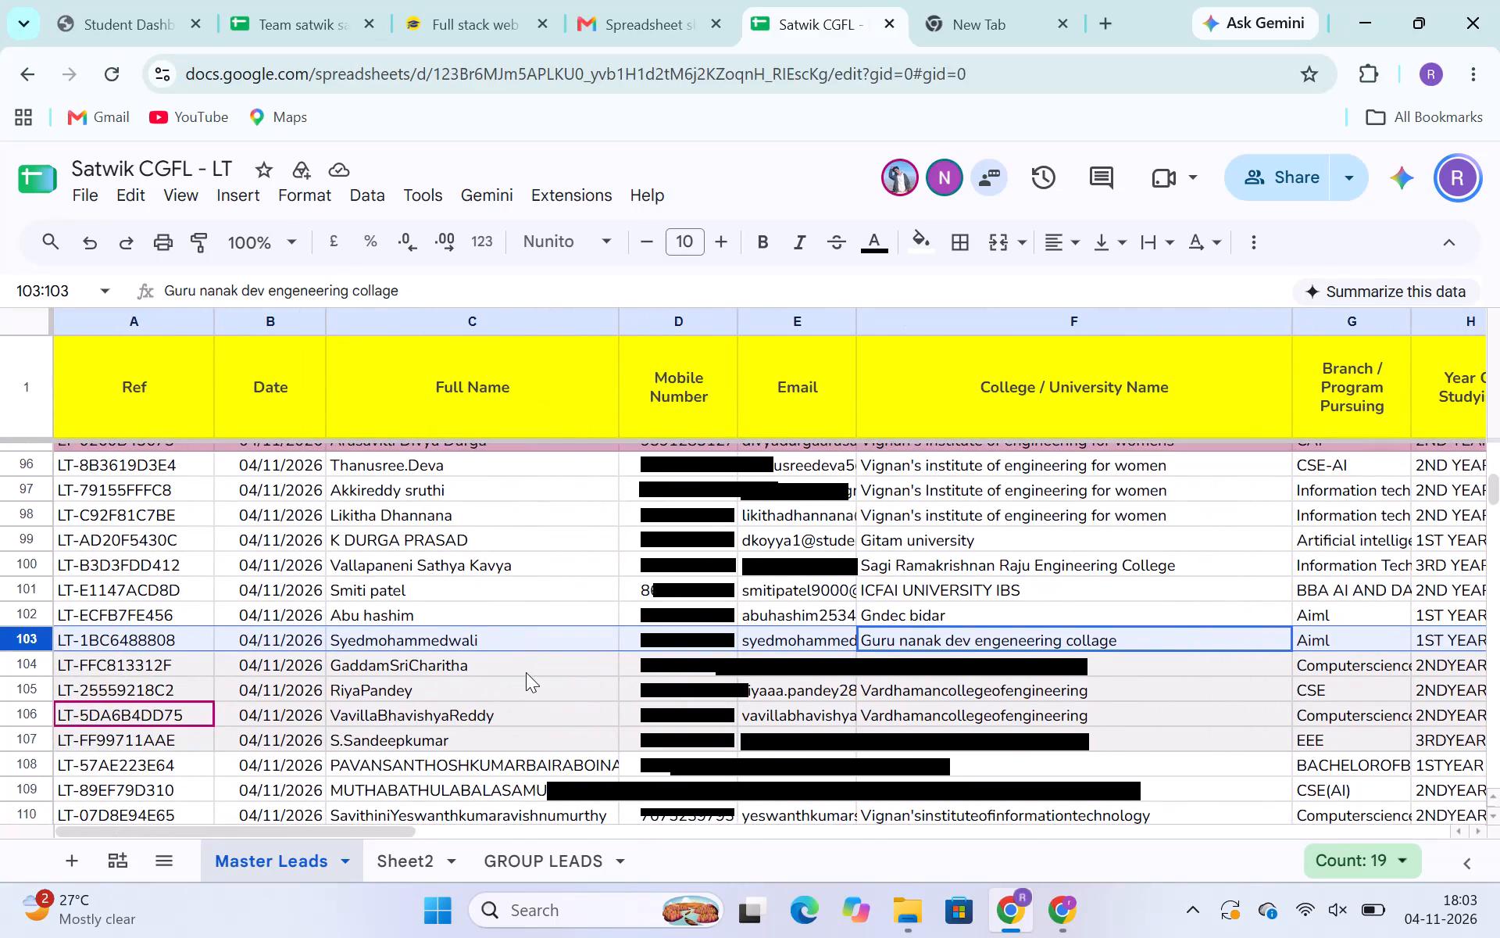
click(561, 656)
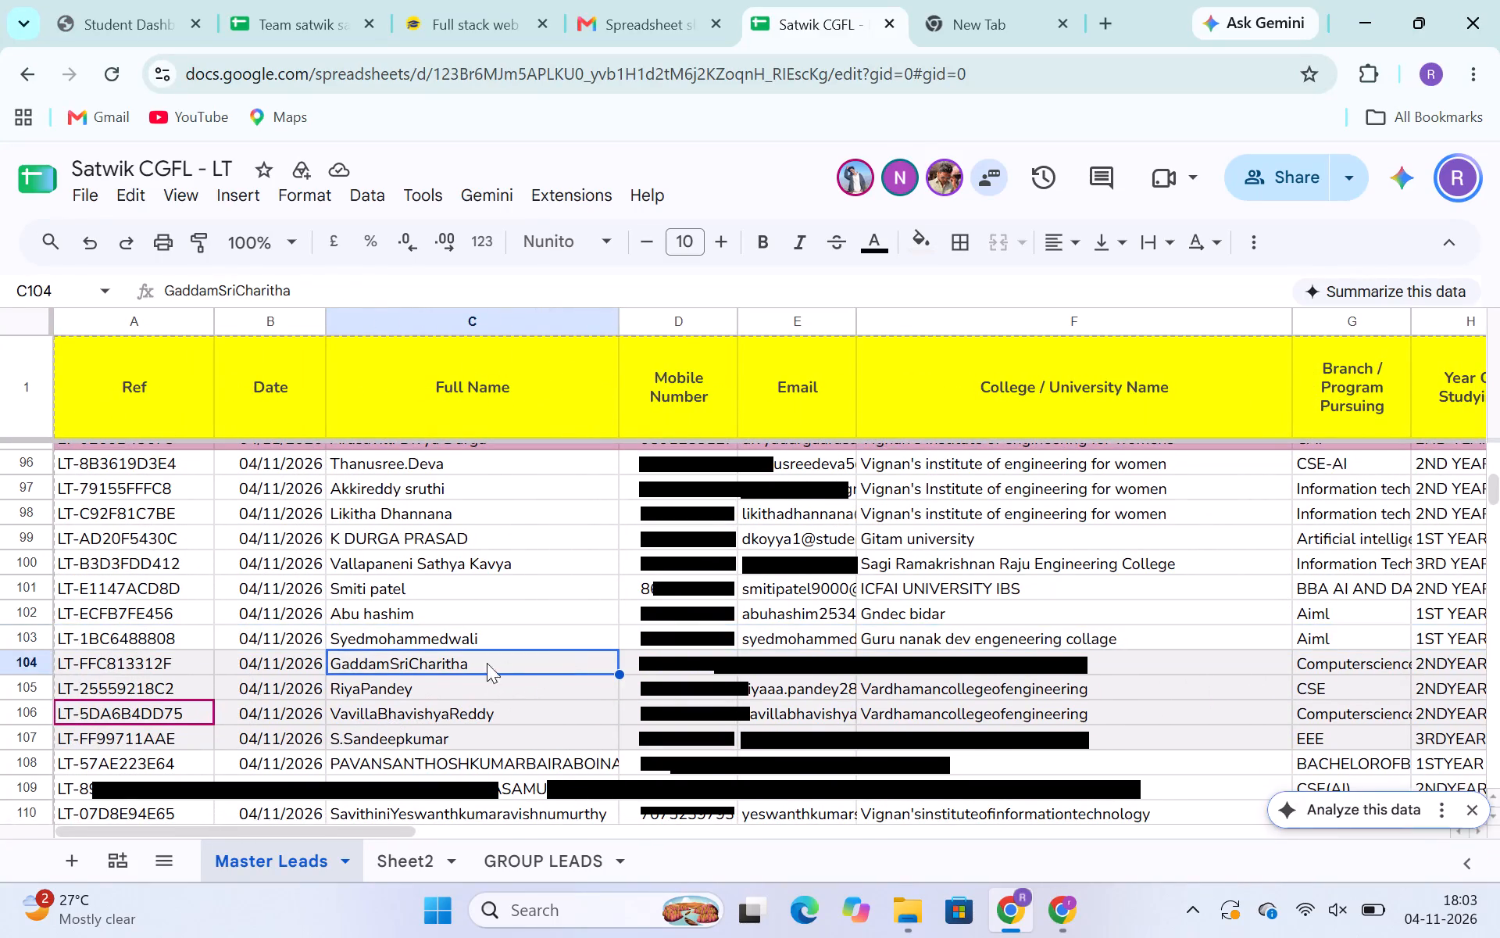
click(15, 634)
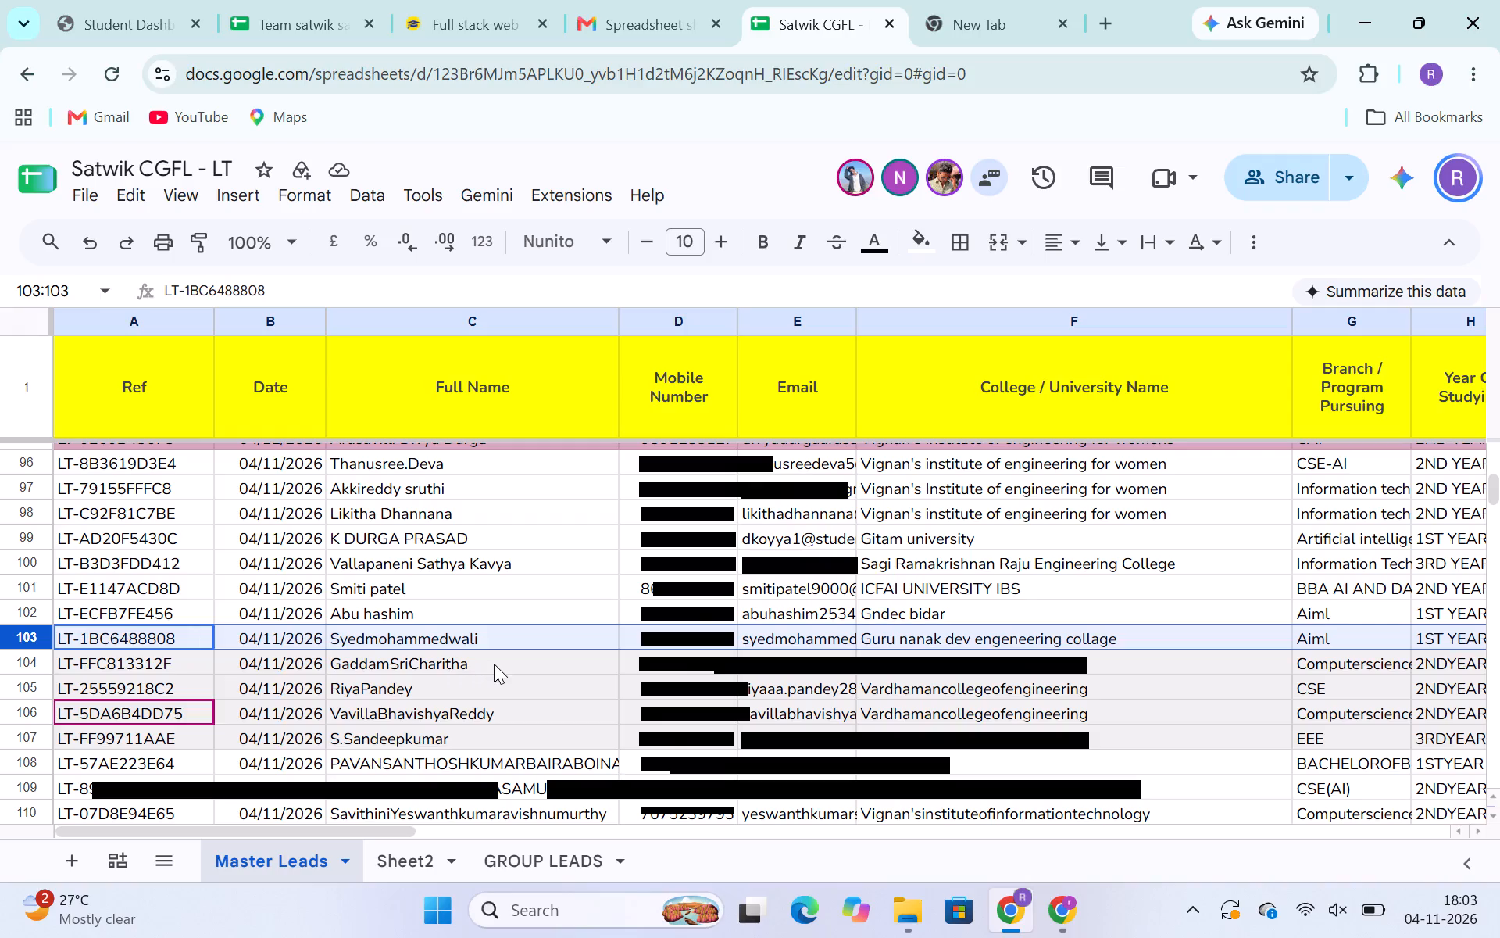
click(494, 664)
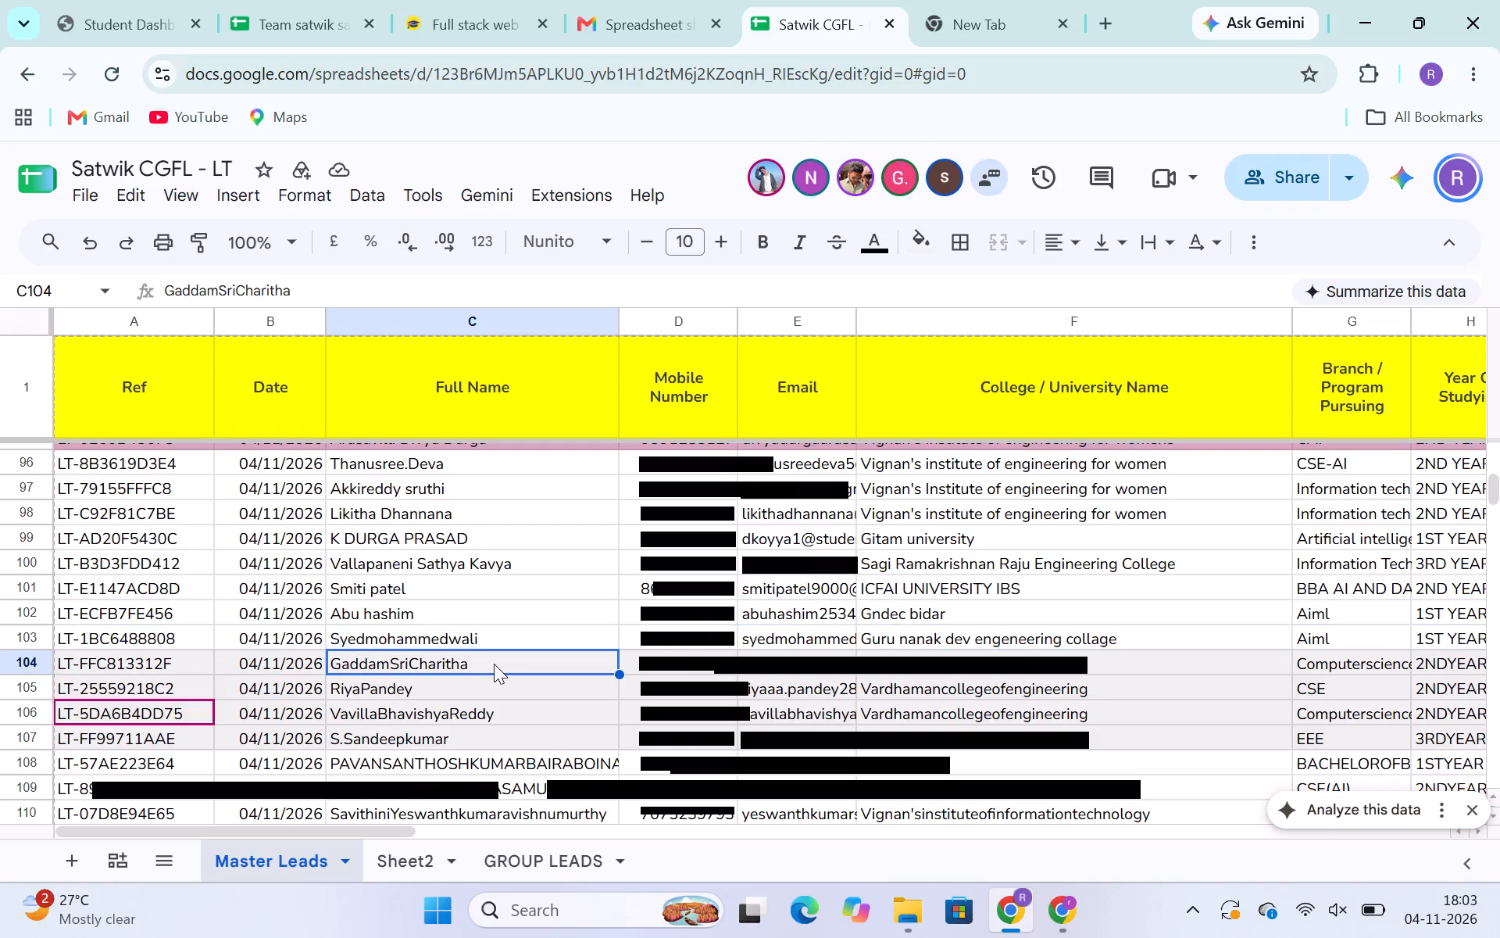
click(491, 648)
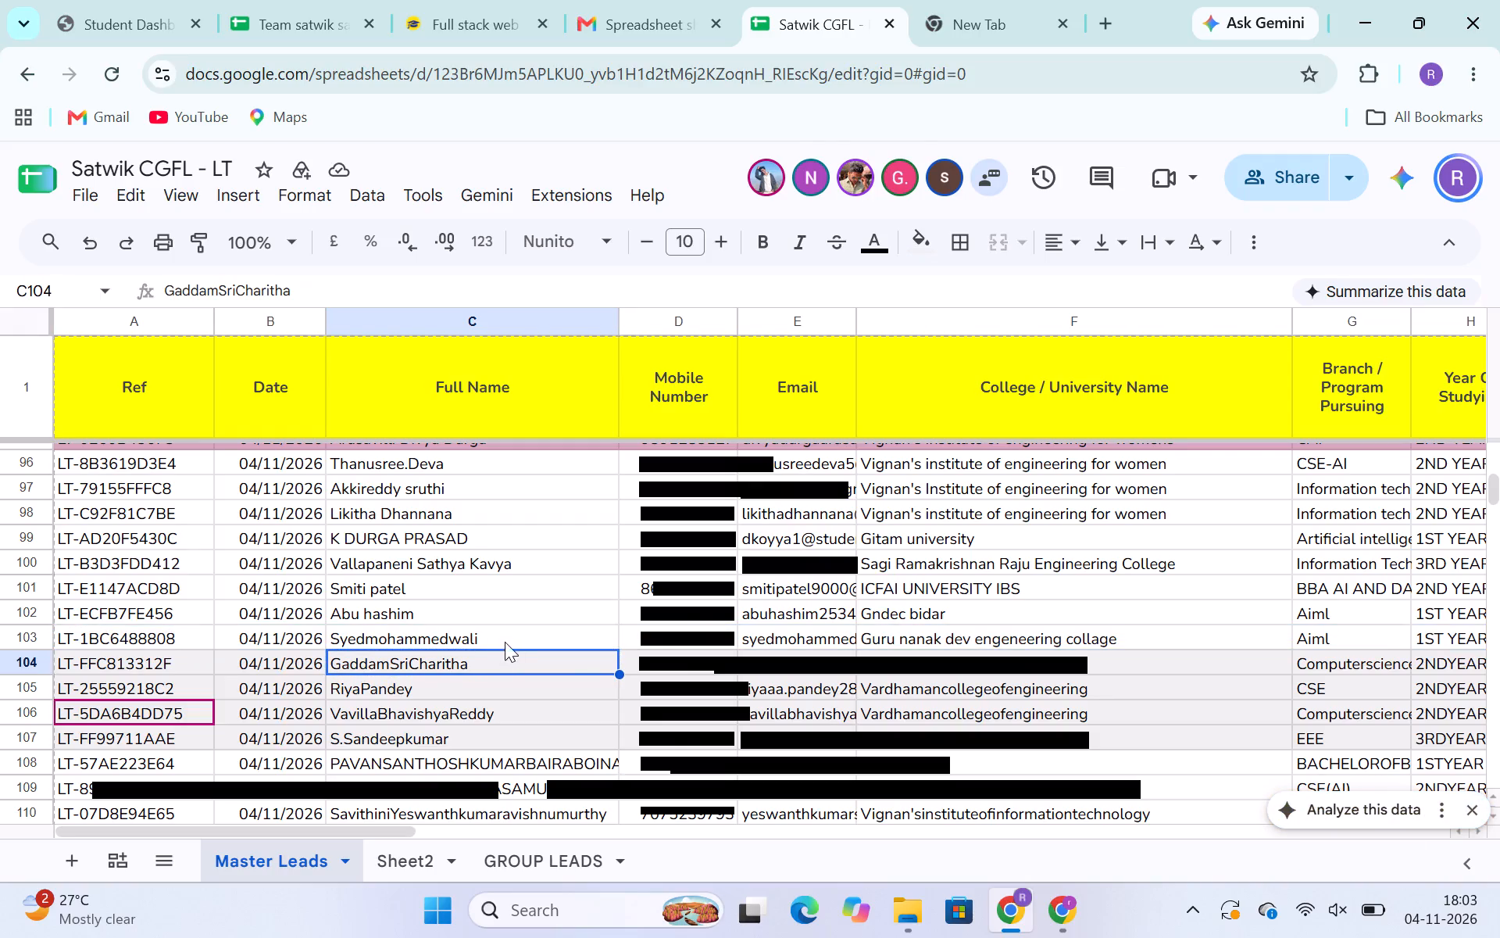
click(509, 639)
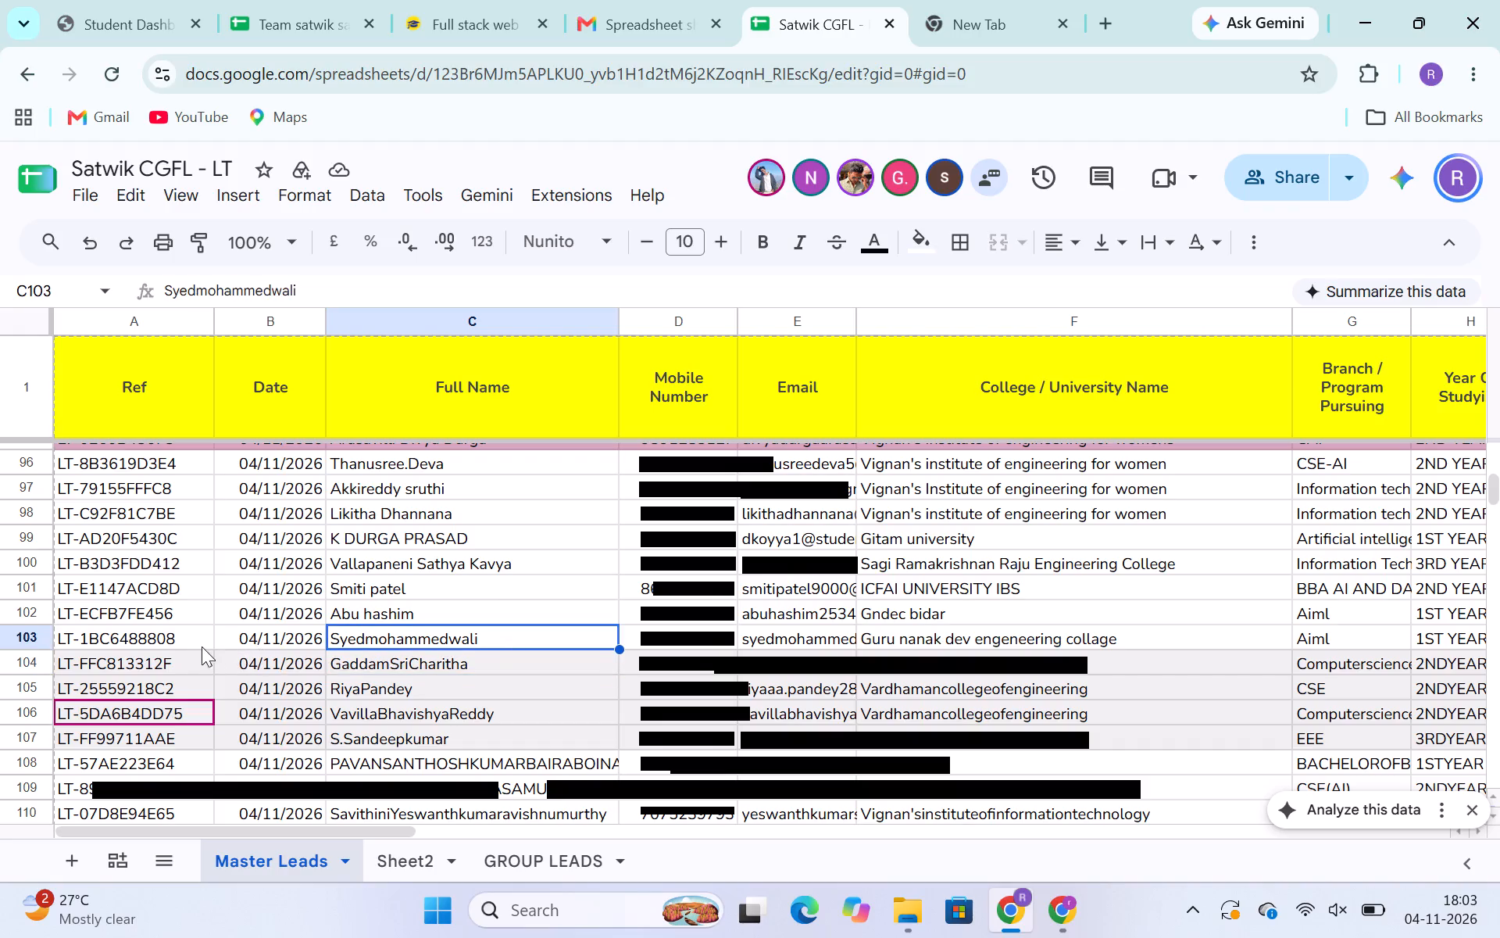
click(41, 637)
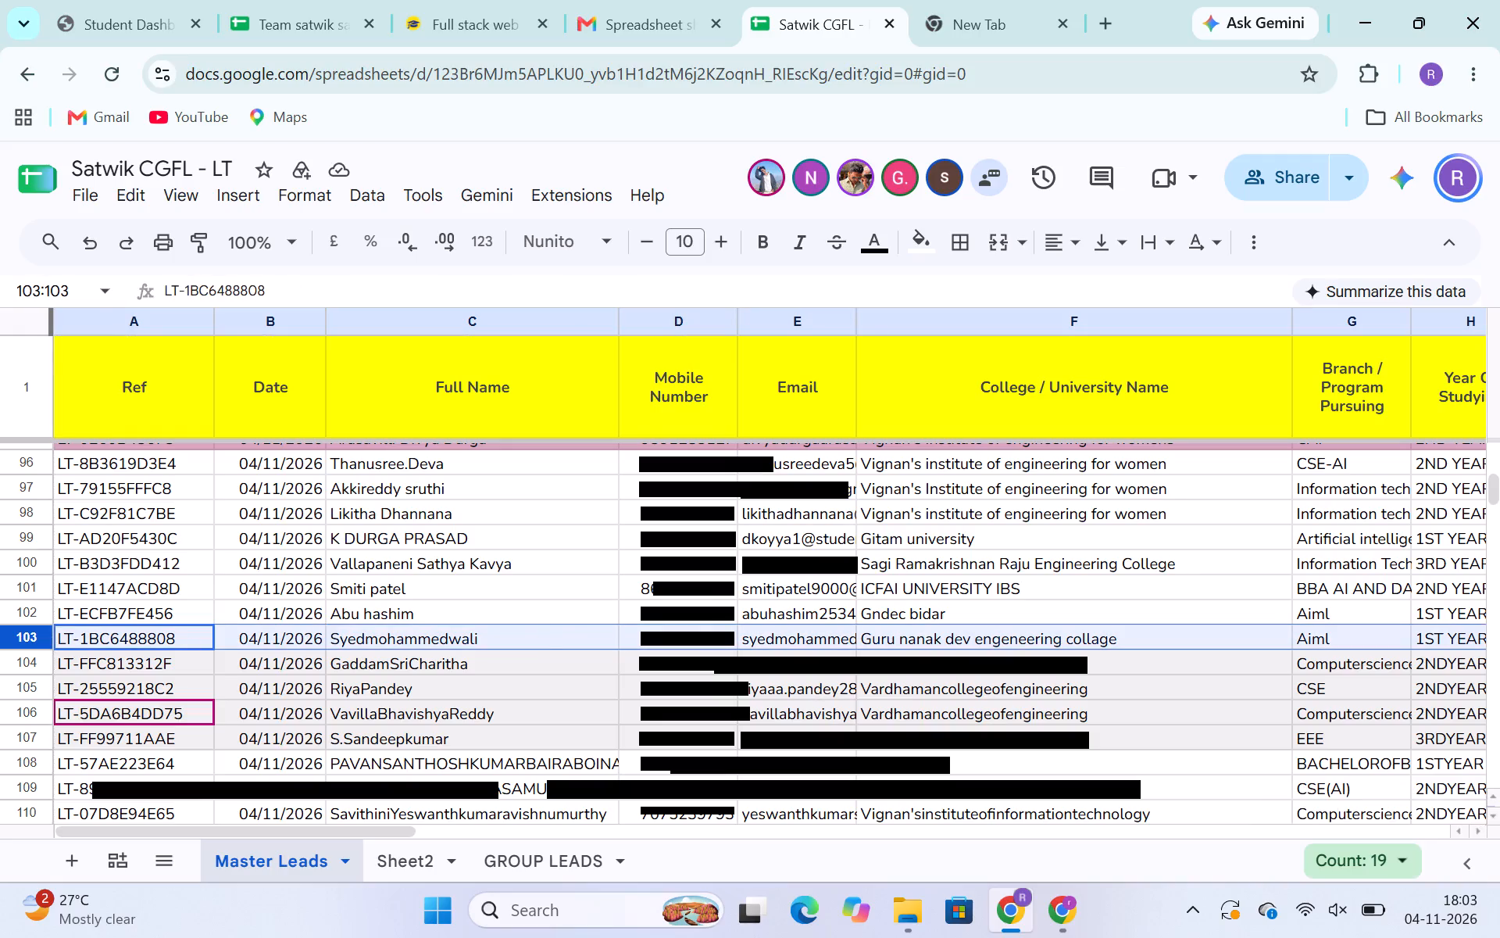
click(525, 661)
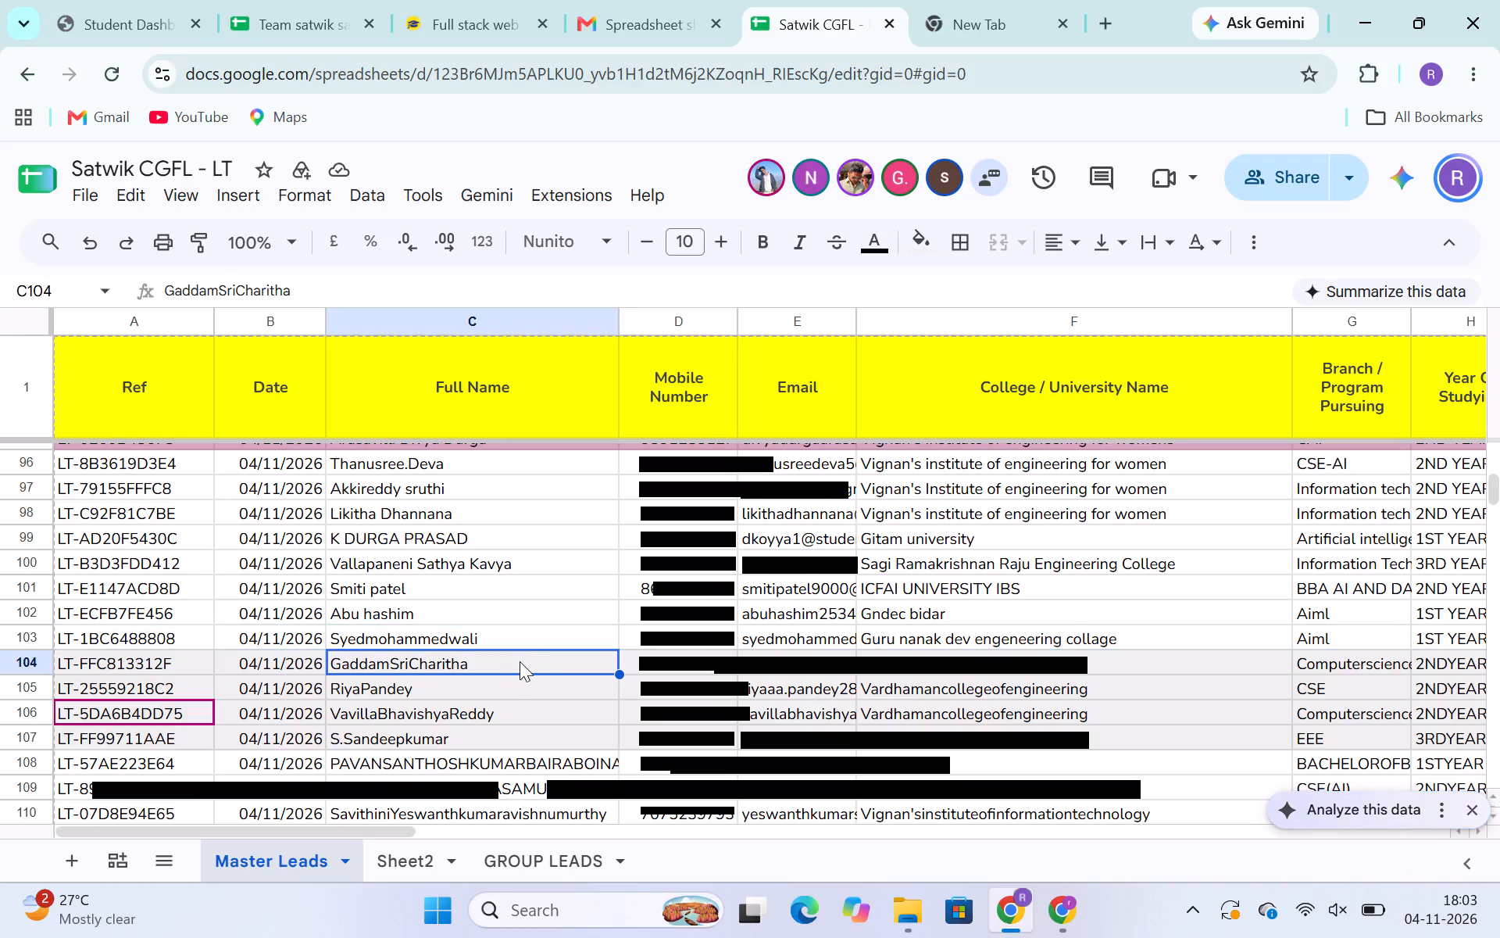
click(515, 639)
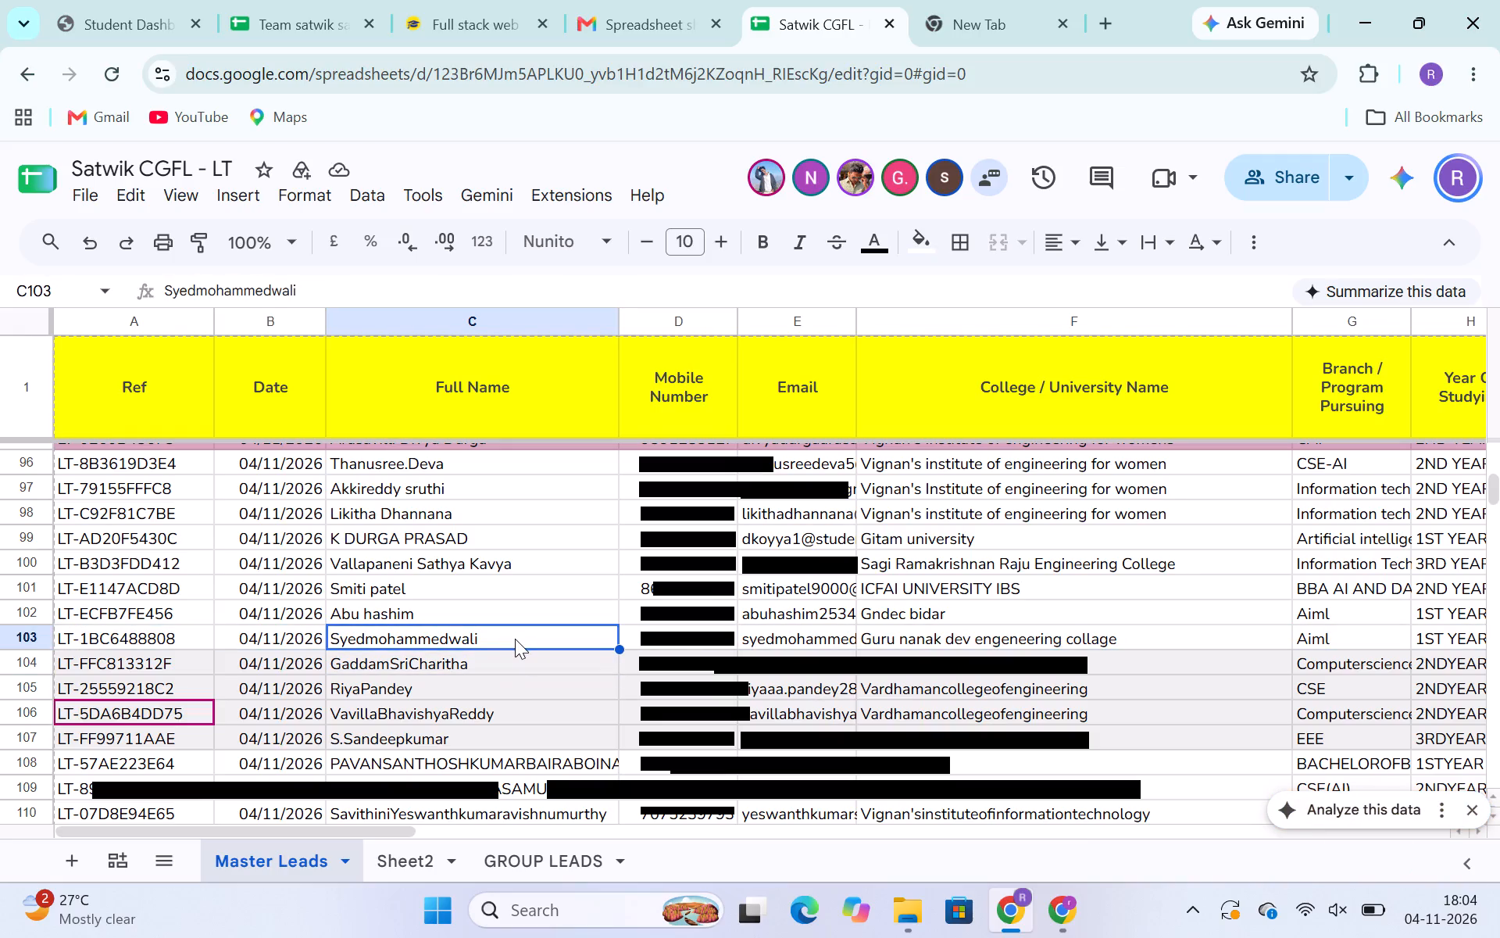
click(16, 639)
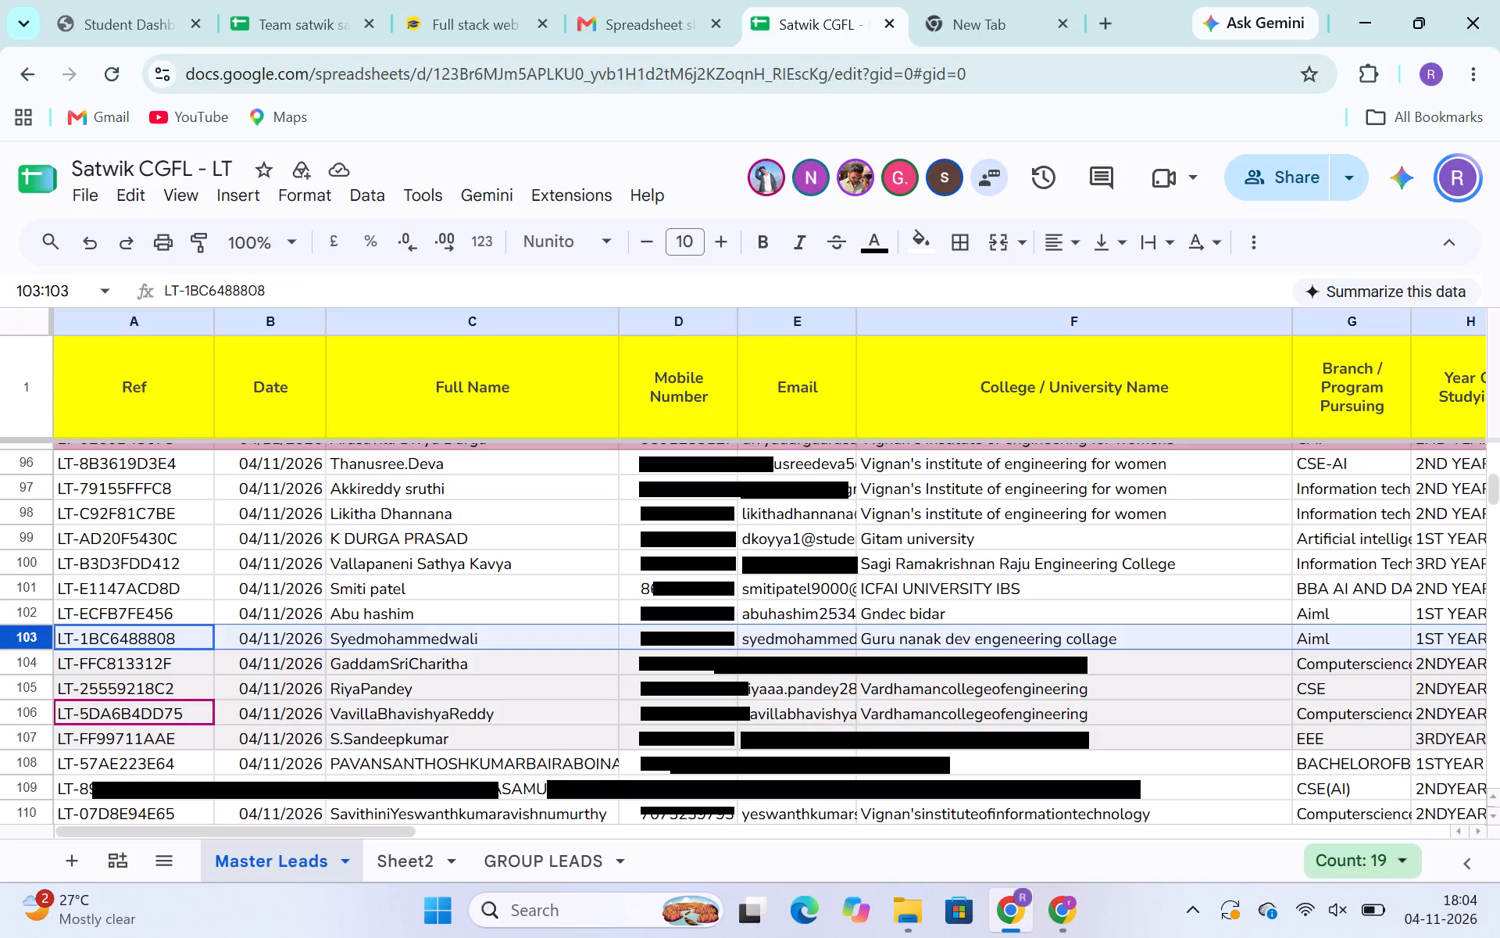
click(1178, 723)
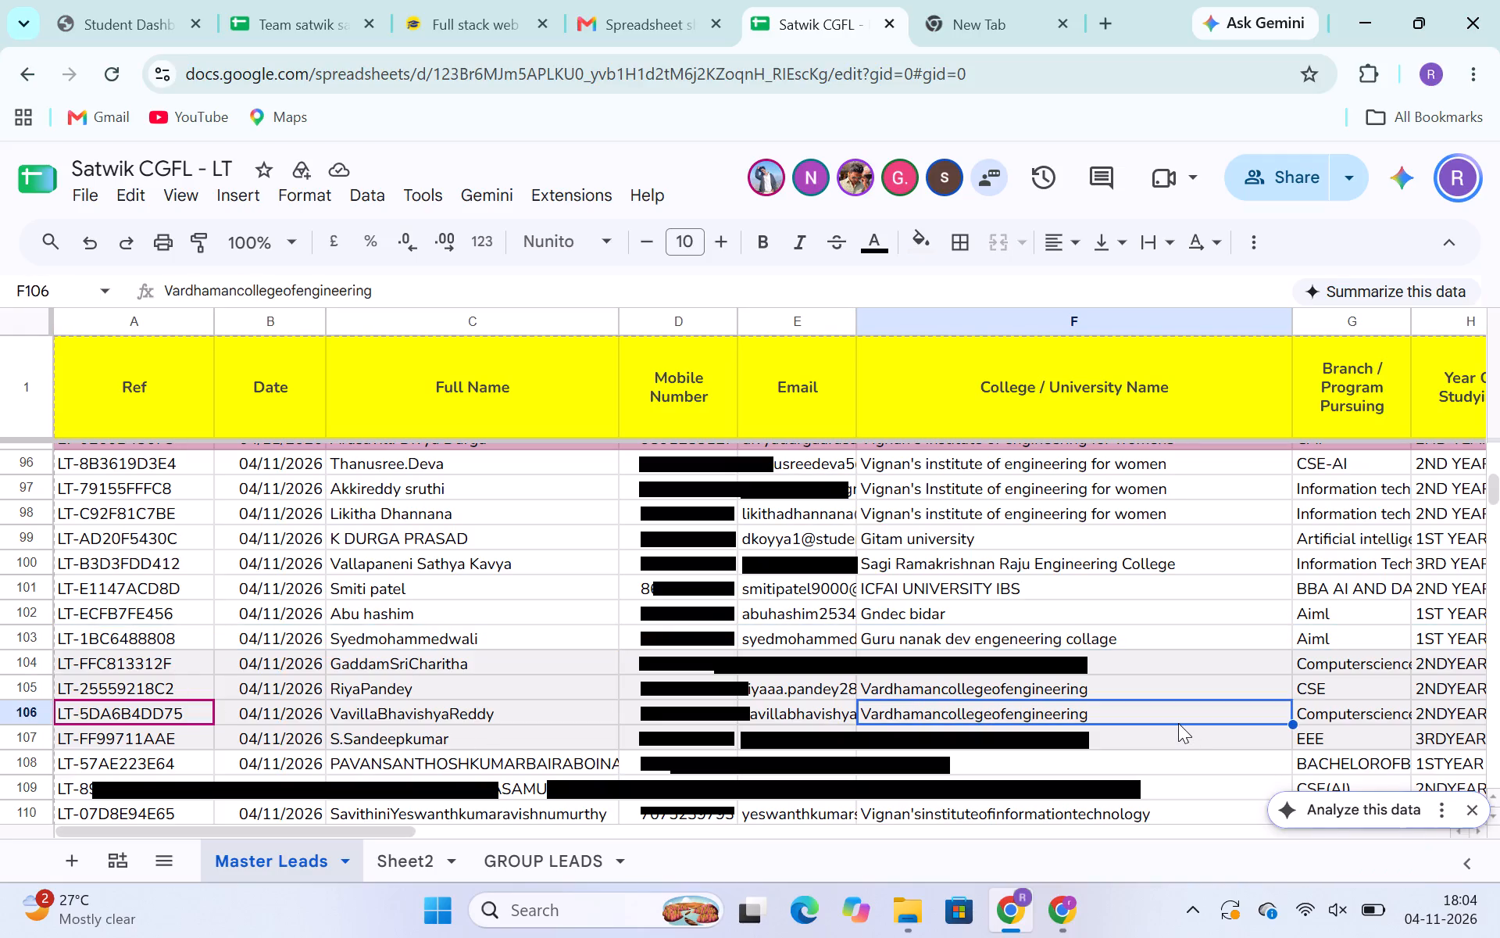
click(34, 635)
scroll(576, 680, left, 7)
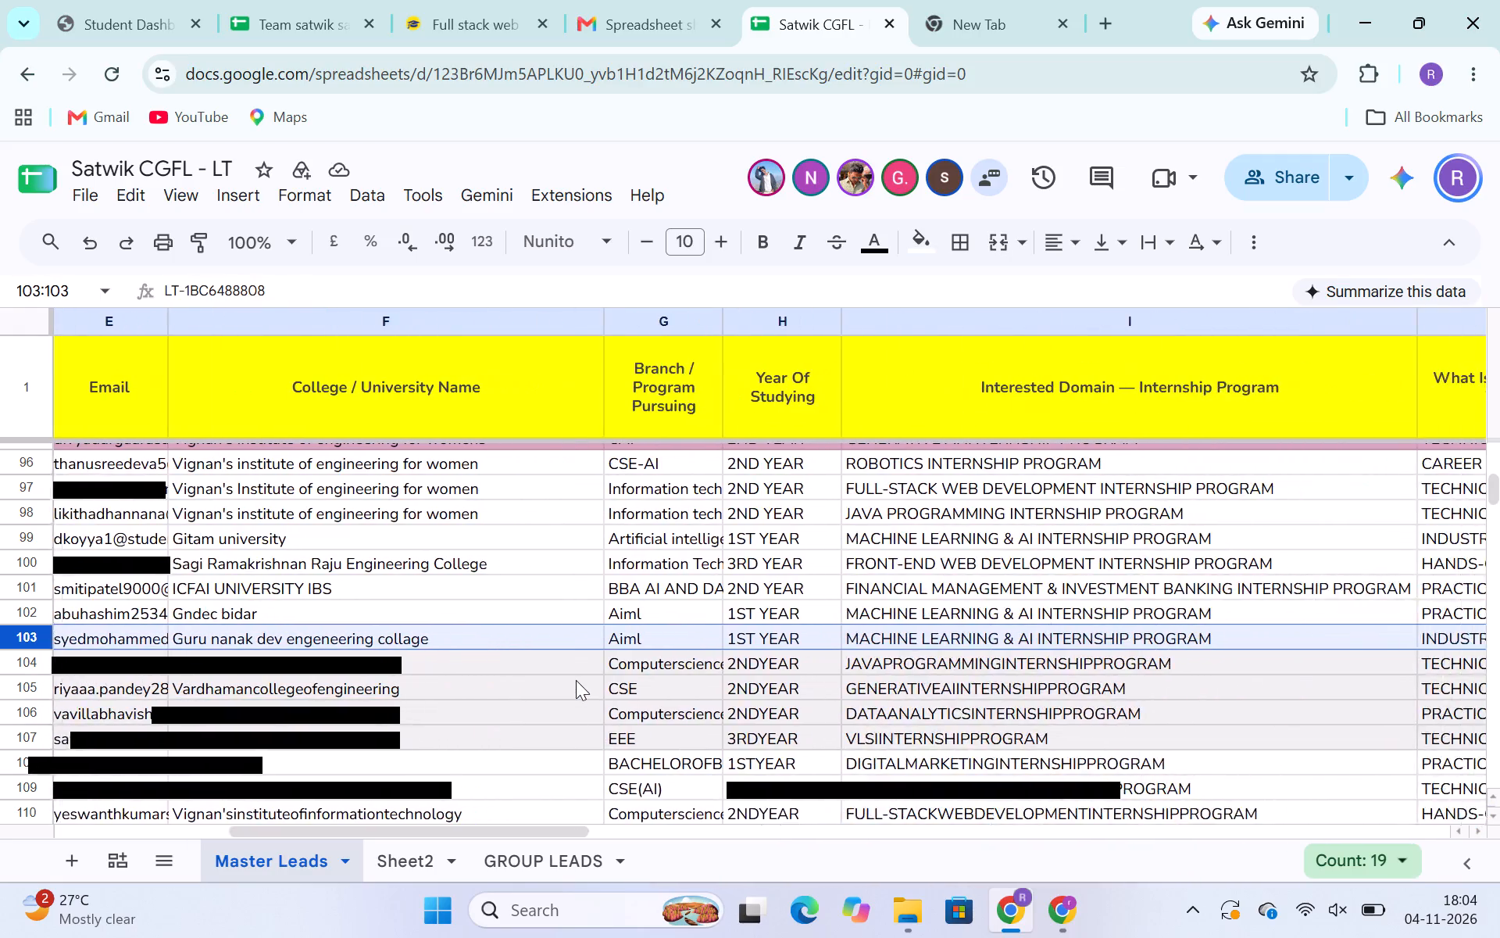
scroll(576, 680, left, 15)
scroll(576, 680, right, 2)
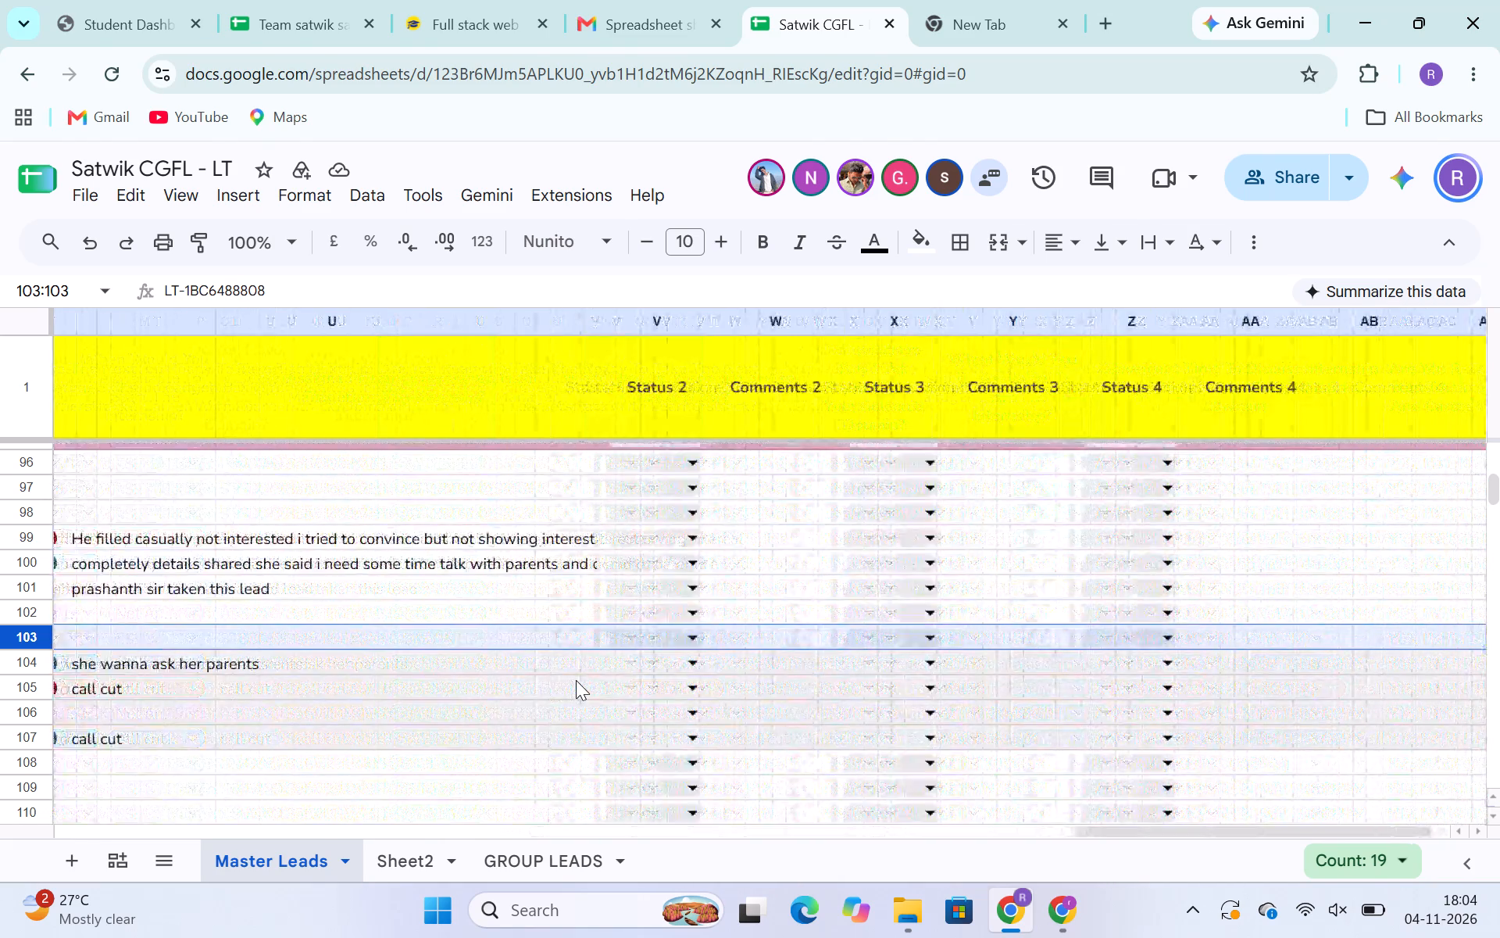
scroll(576, 680, right, 3)
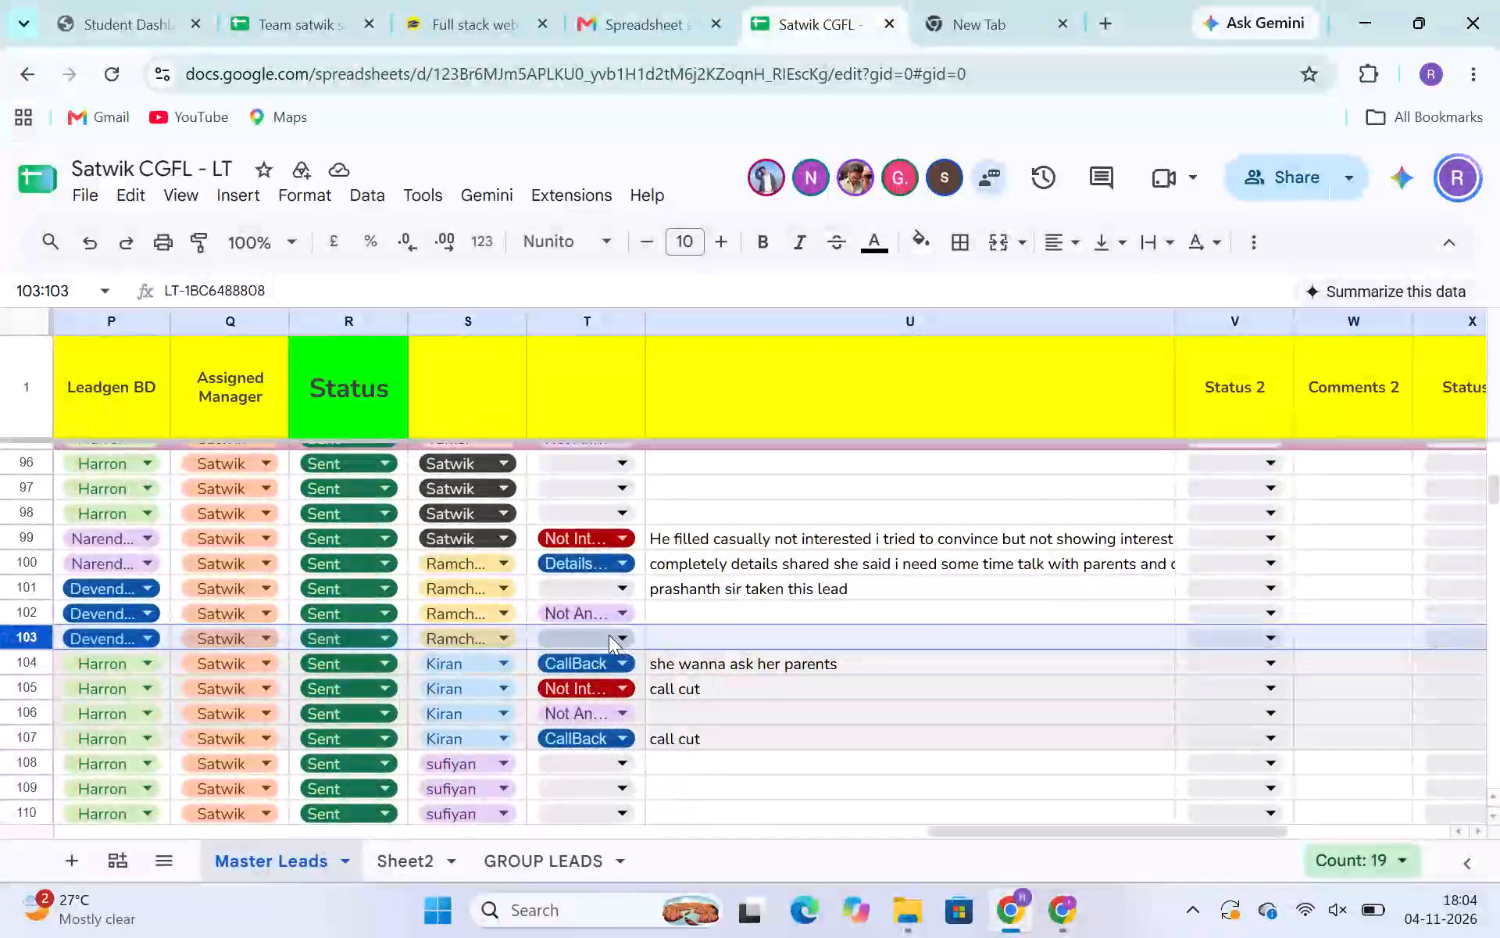
click(609, 635)
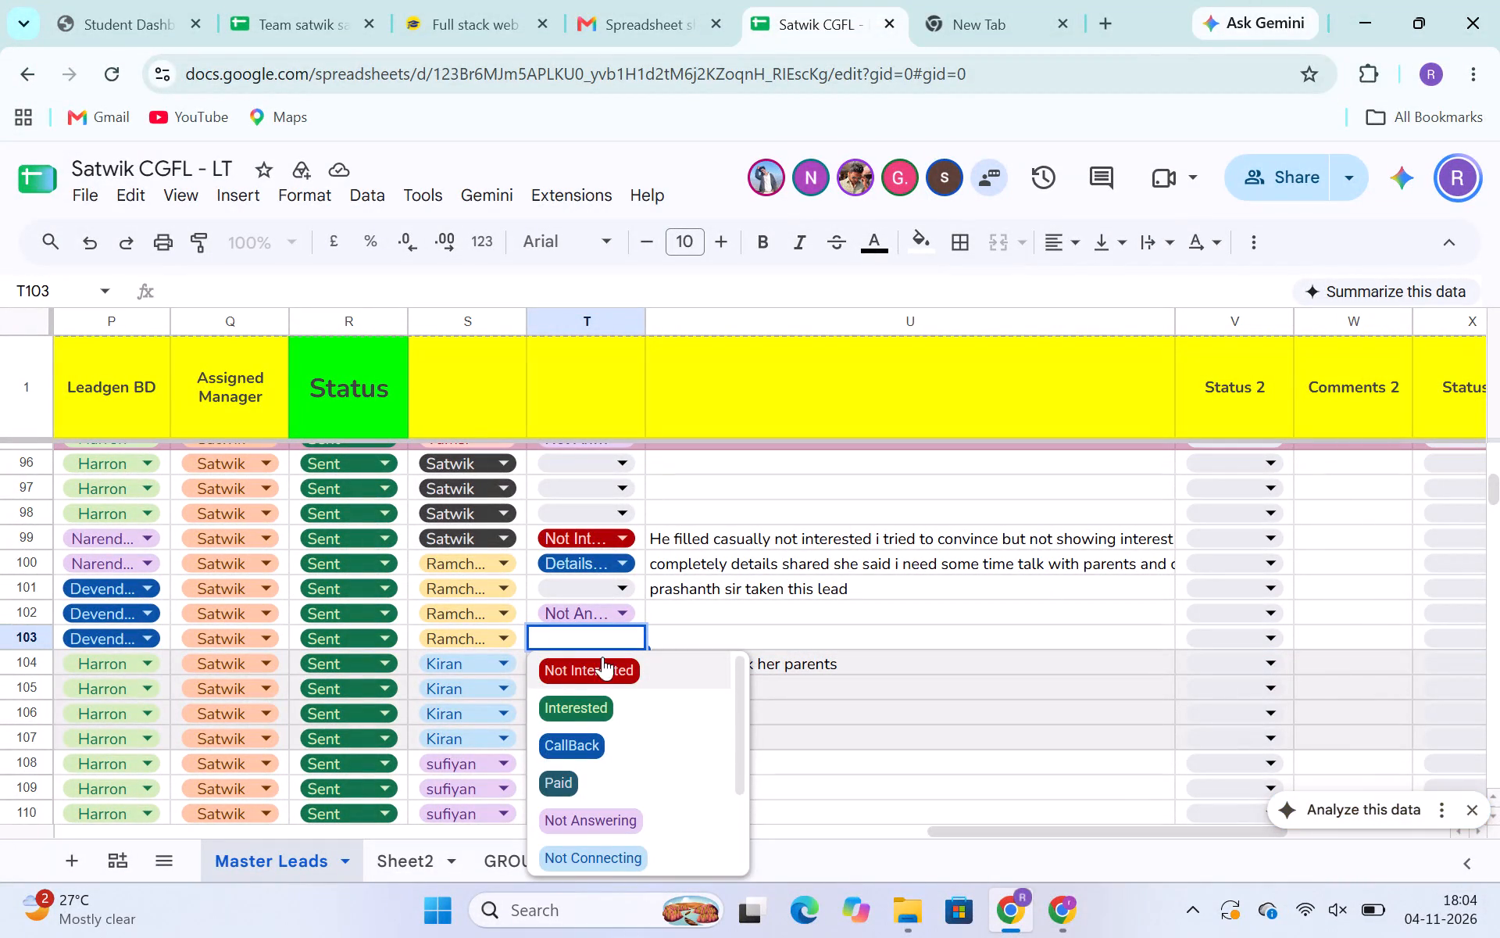
click(595, 743)
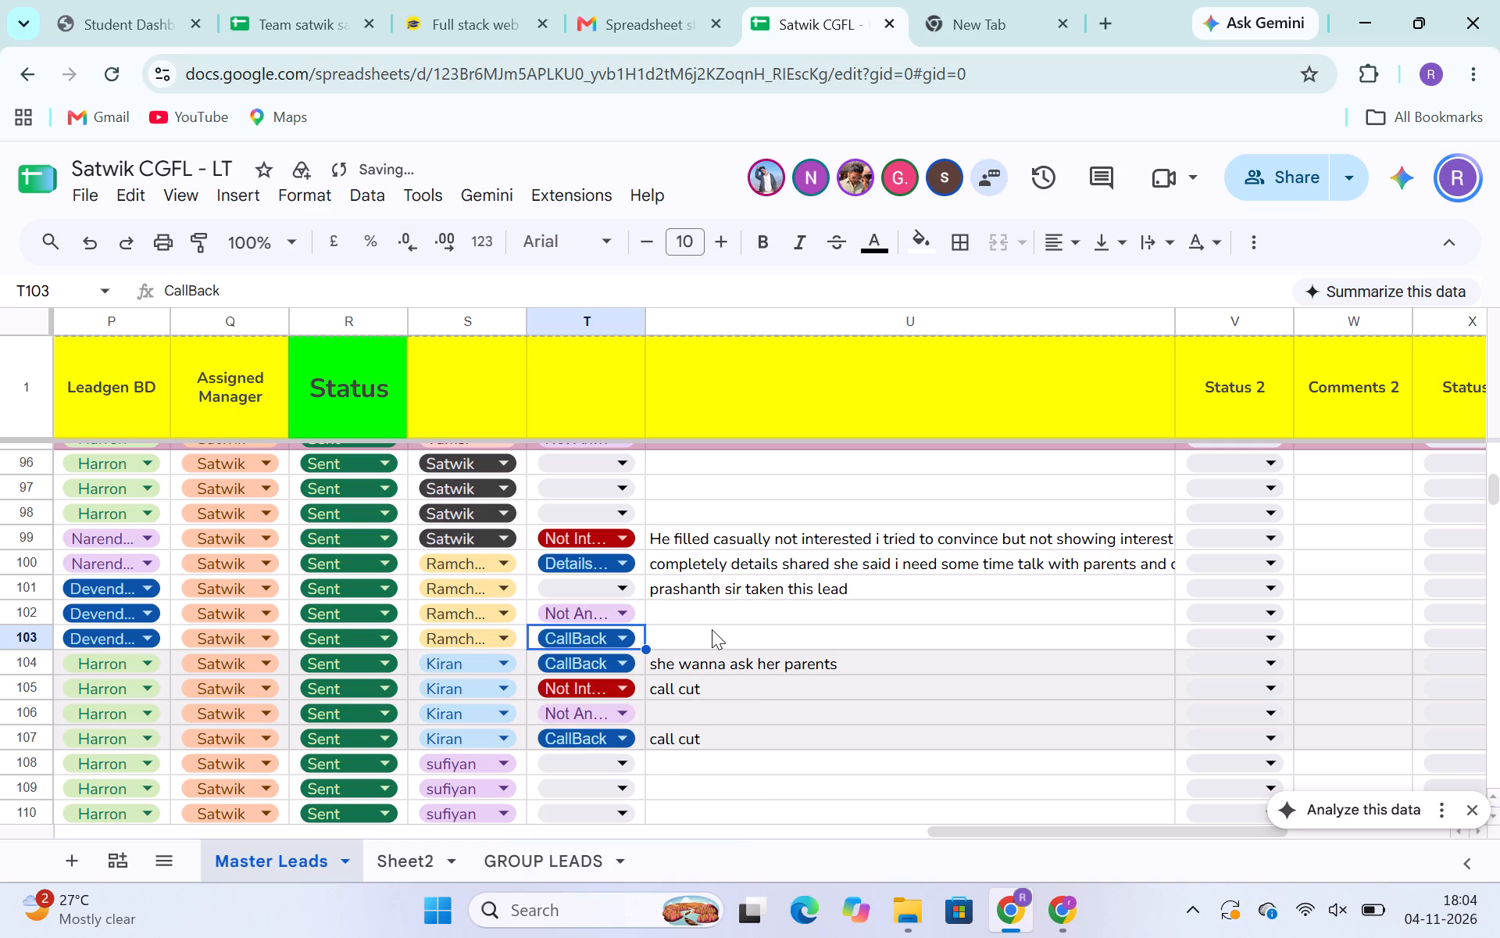
Enter the remark "he is in sleep actualy he asked me to call back by 615" in cell U103.
click(712, 629)
text(he is in sleep actualy)
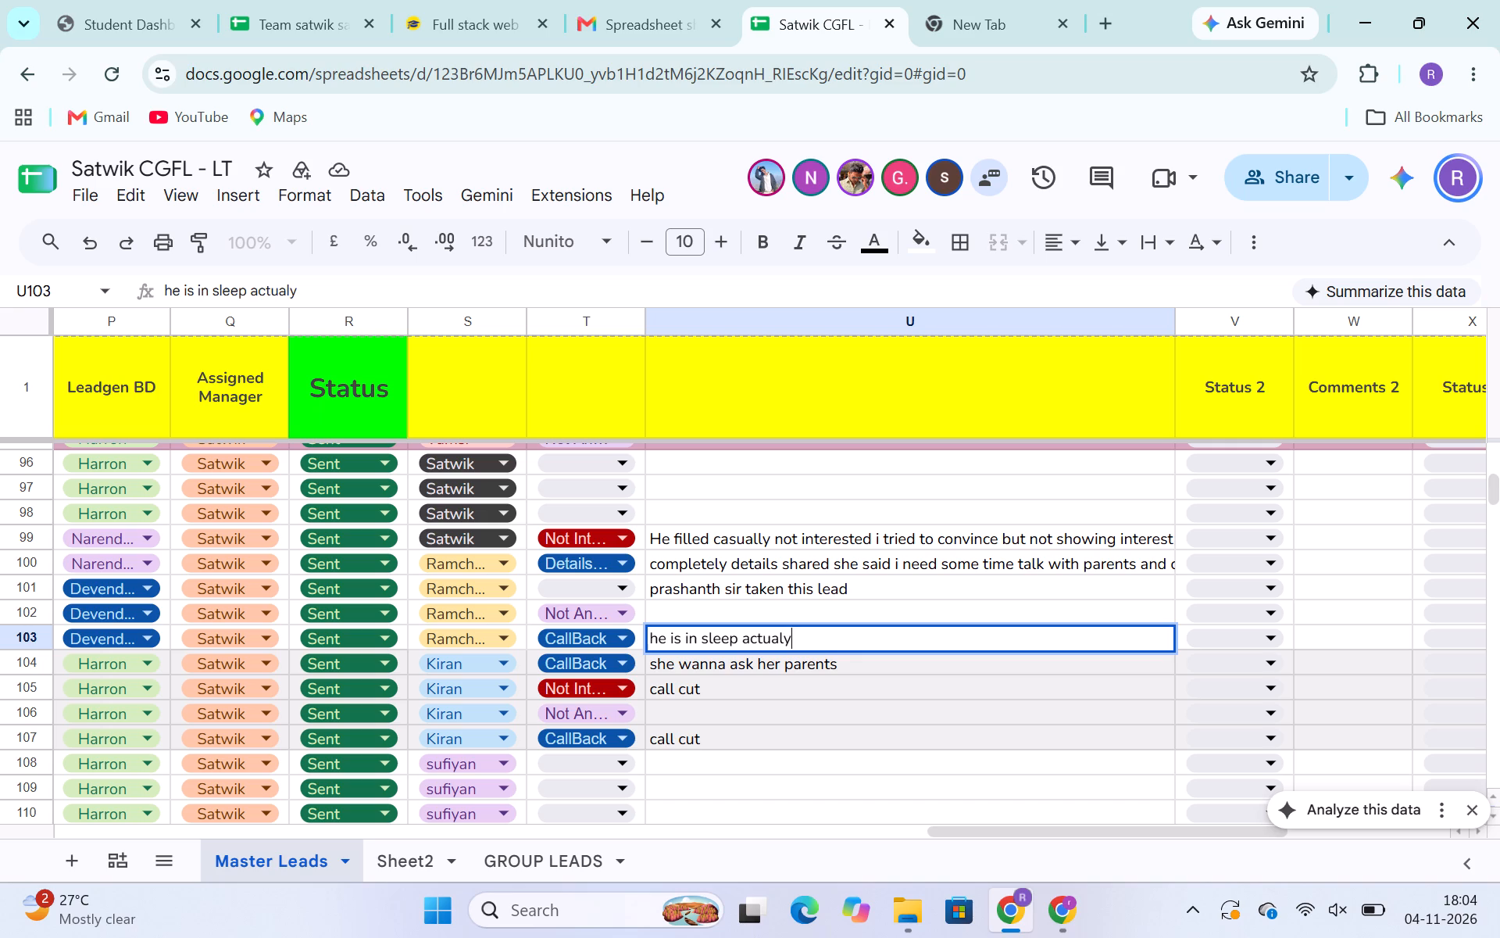
key(space)
text(he asked me to call back)
key(space)
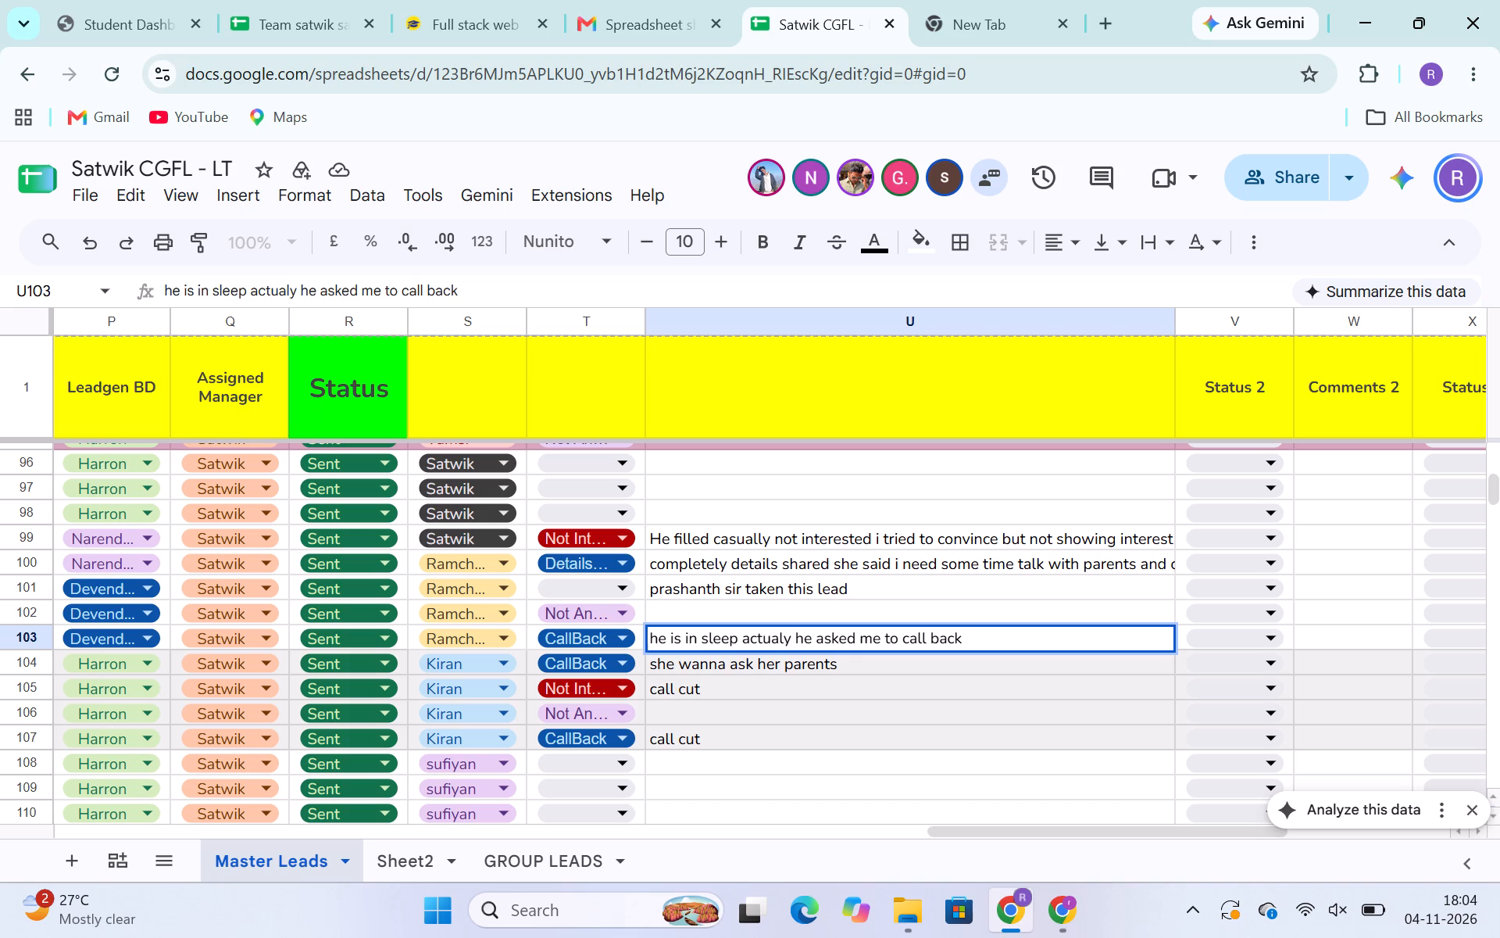
text(by)
key(space)
key(6)
text(15)
click(690, 614)
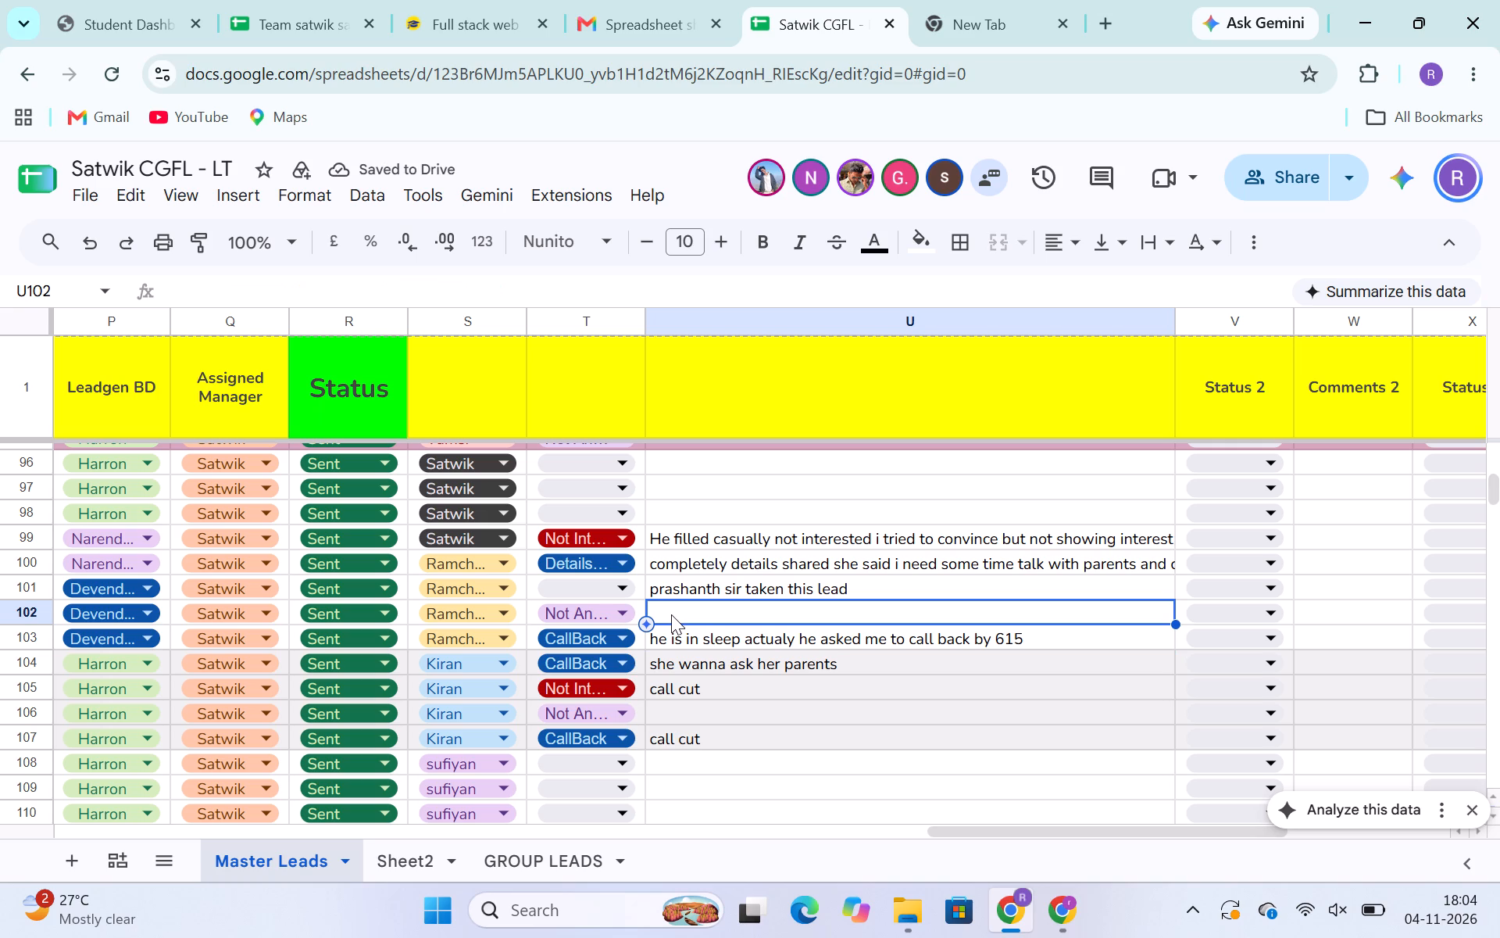
Examine the leads in rows 89 to 103, from their call statuses and remarks back to their internship and college details.
scroll(578, 591, up, 3)
scroll(578, 591, down, 1)
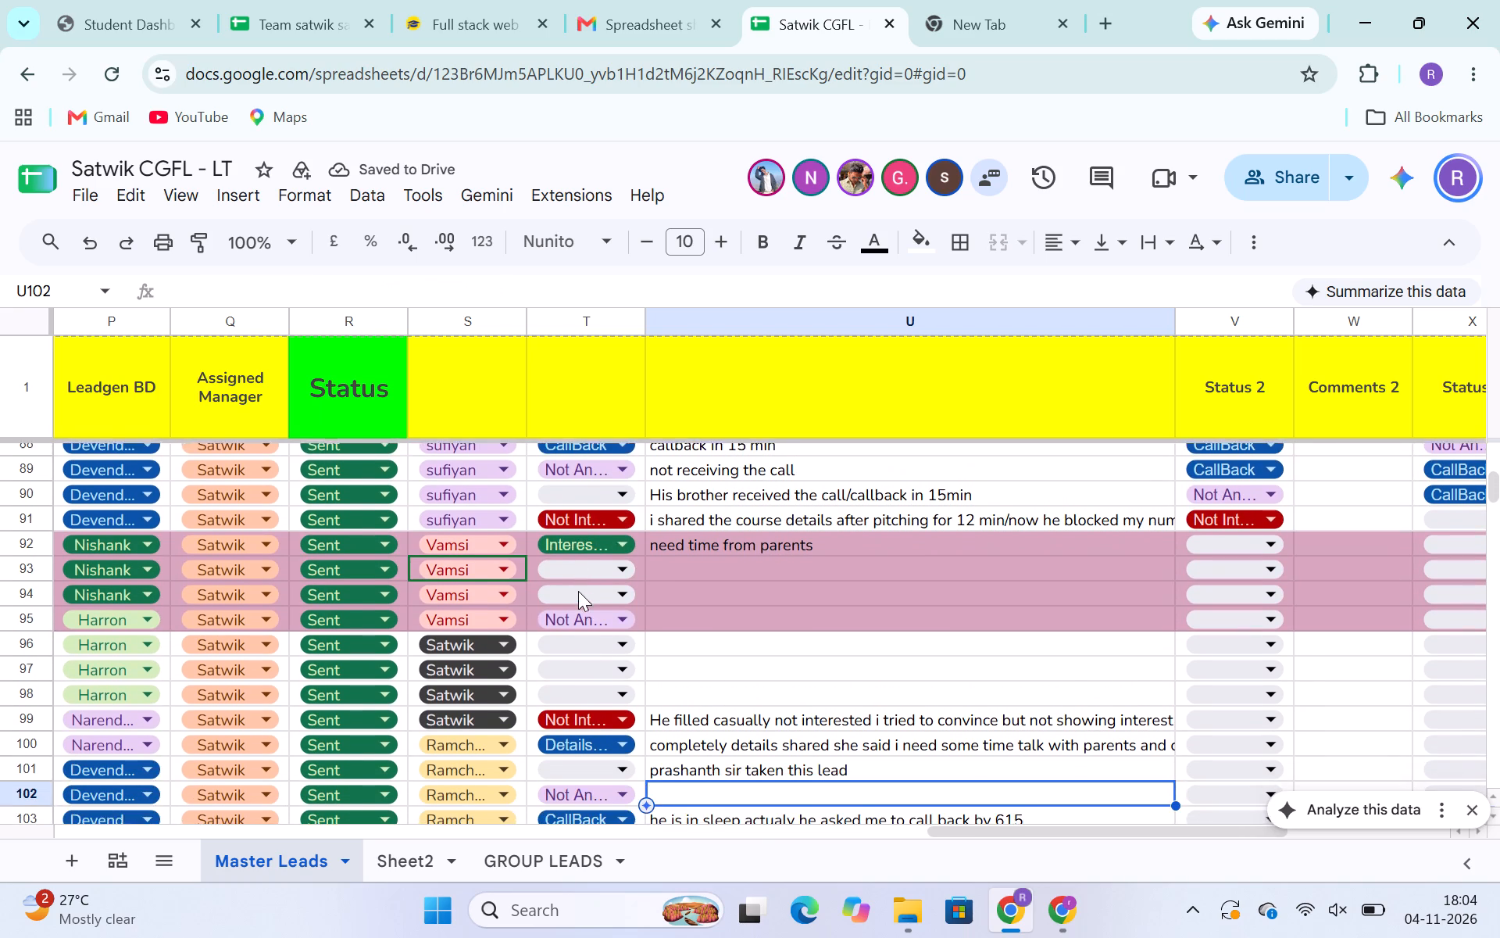
scroll(578, 591, down, 1)
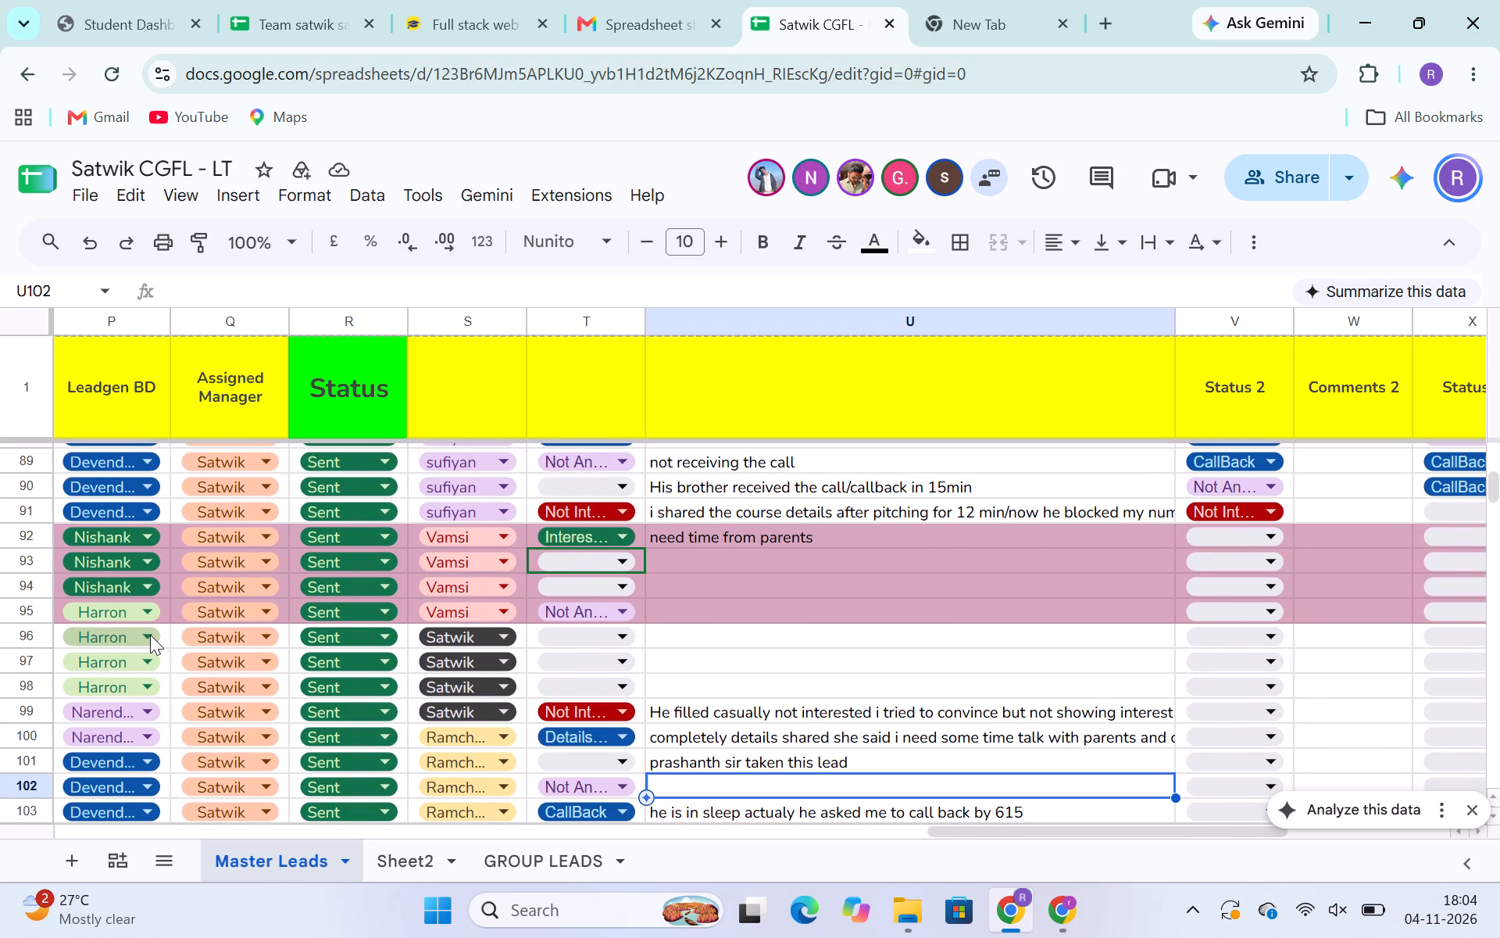
scroll(150, 635, right, 9)
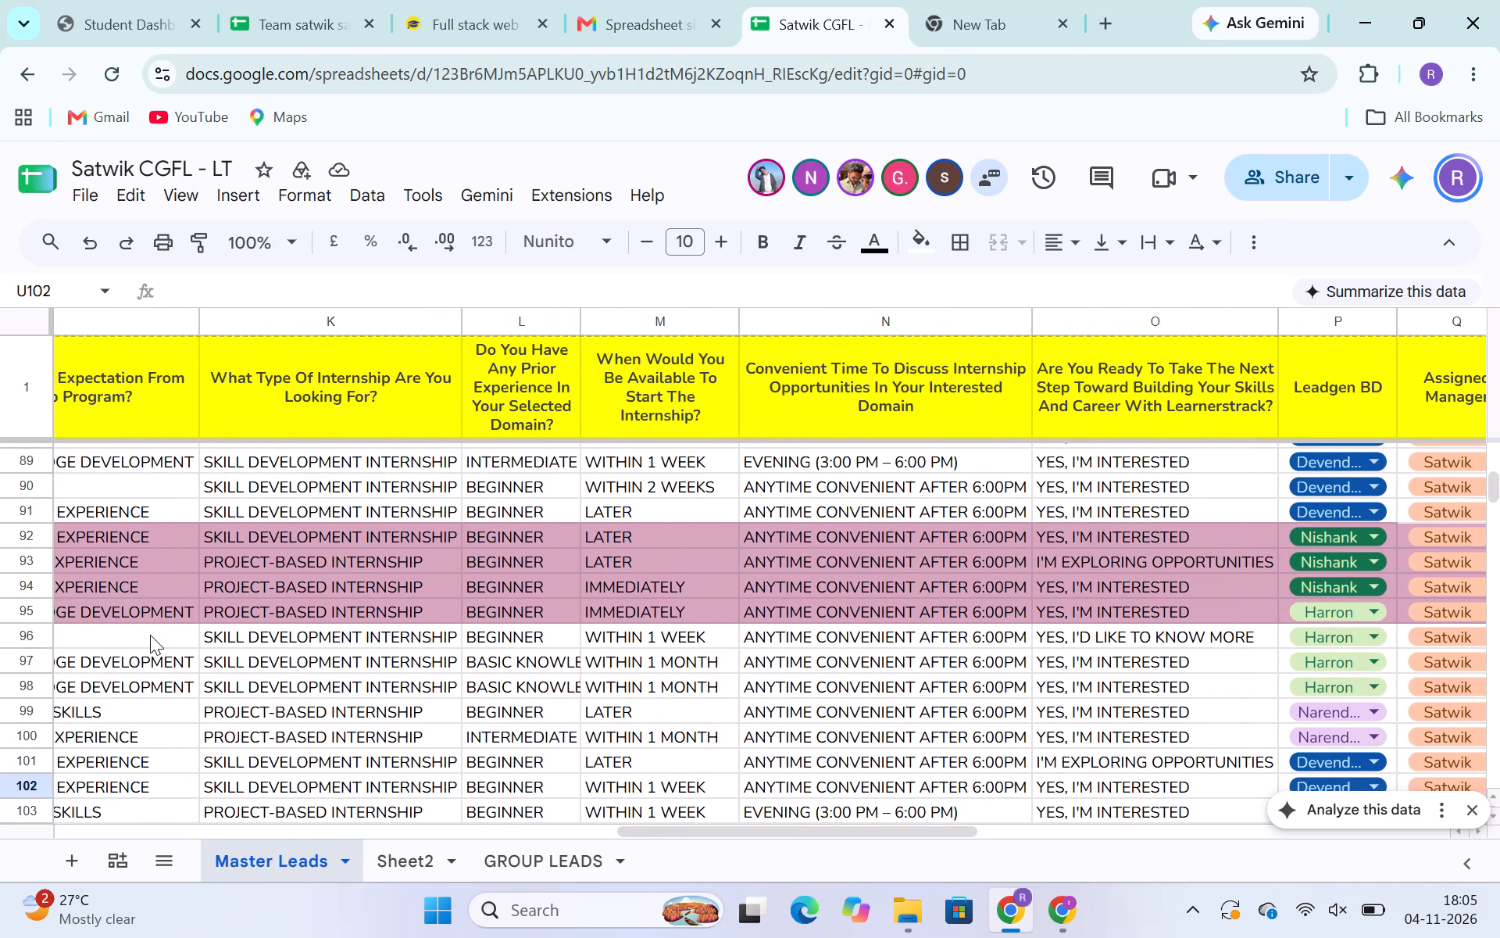
scroll(150, 635, right, 4)
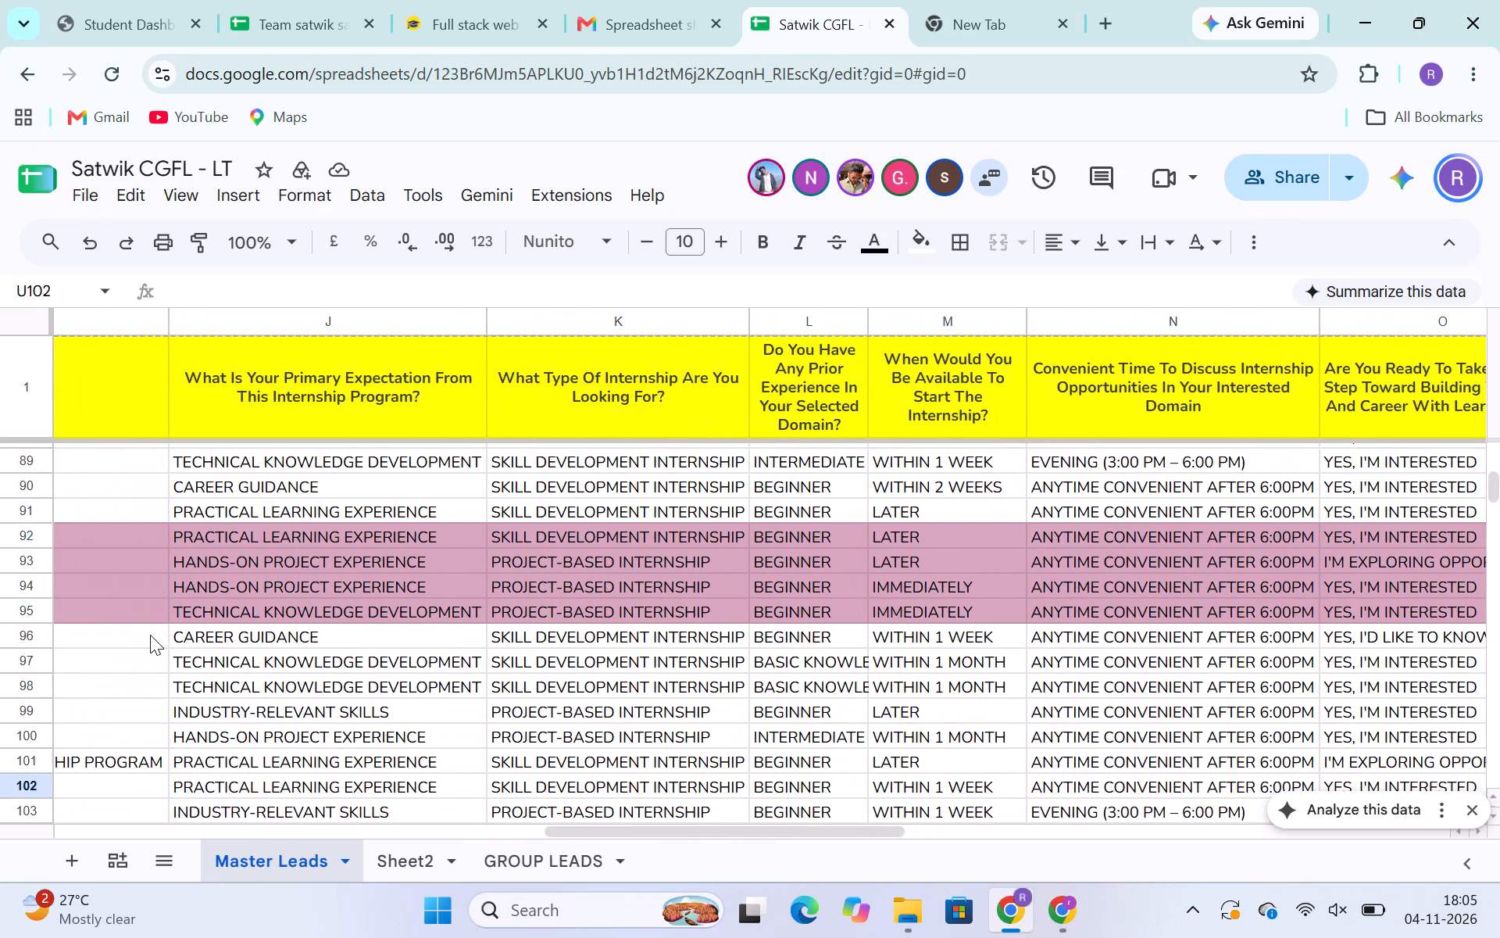
scroll(150, 635, right, 6)
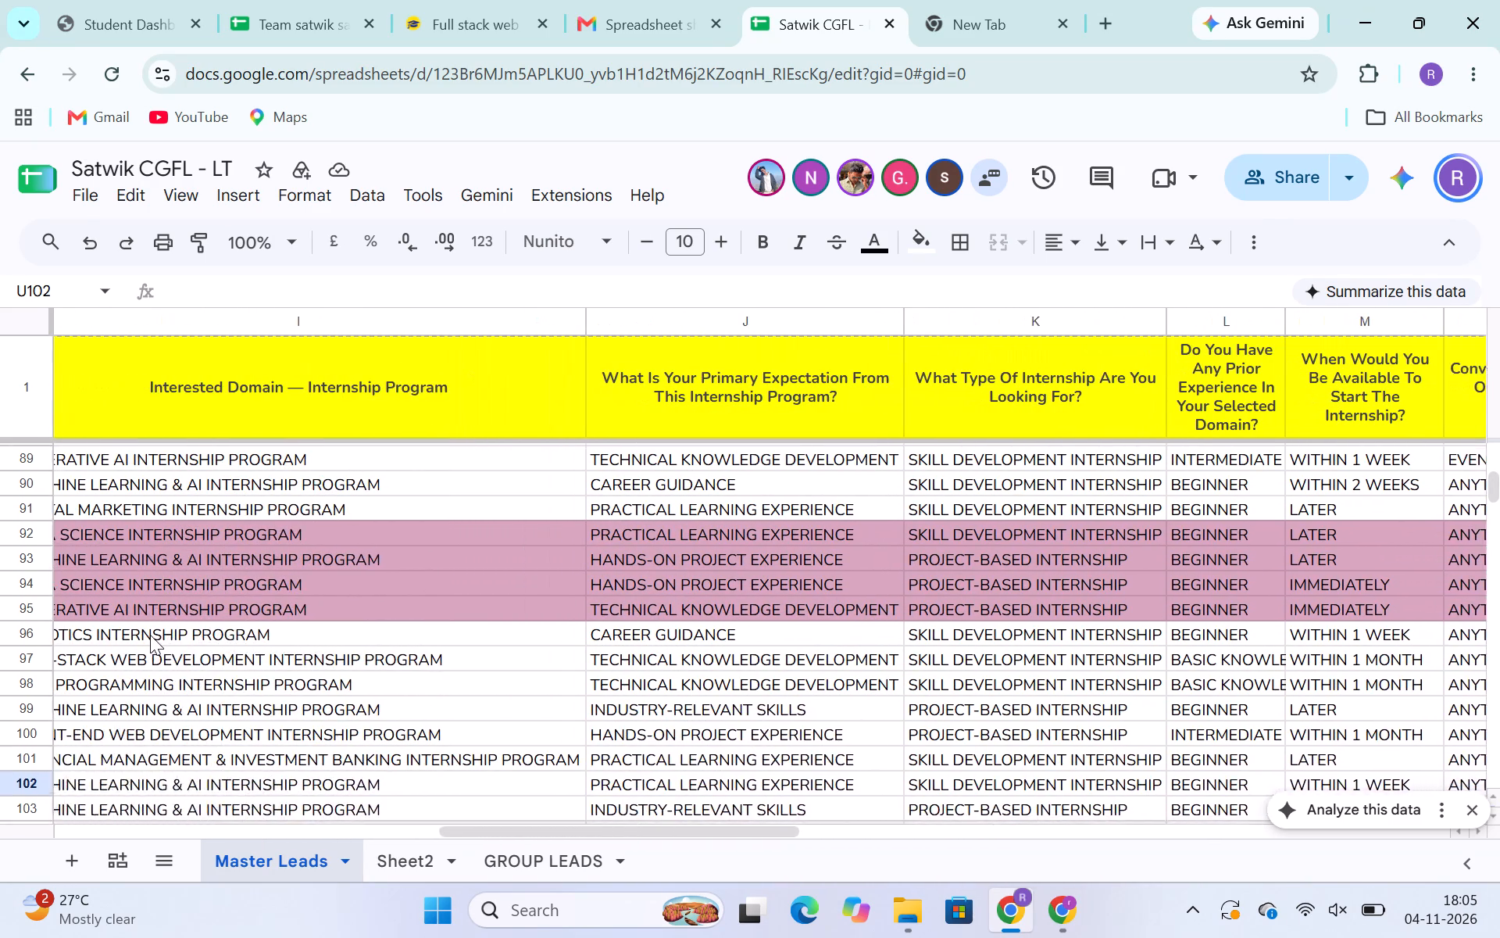
scroll(150, 635, right, 4)
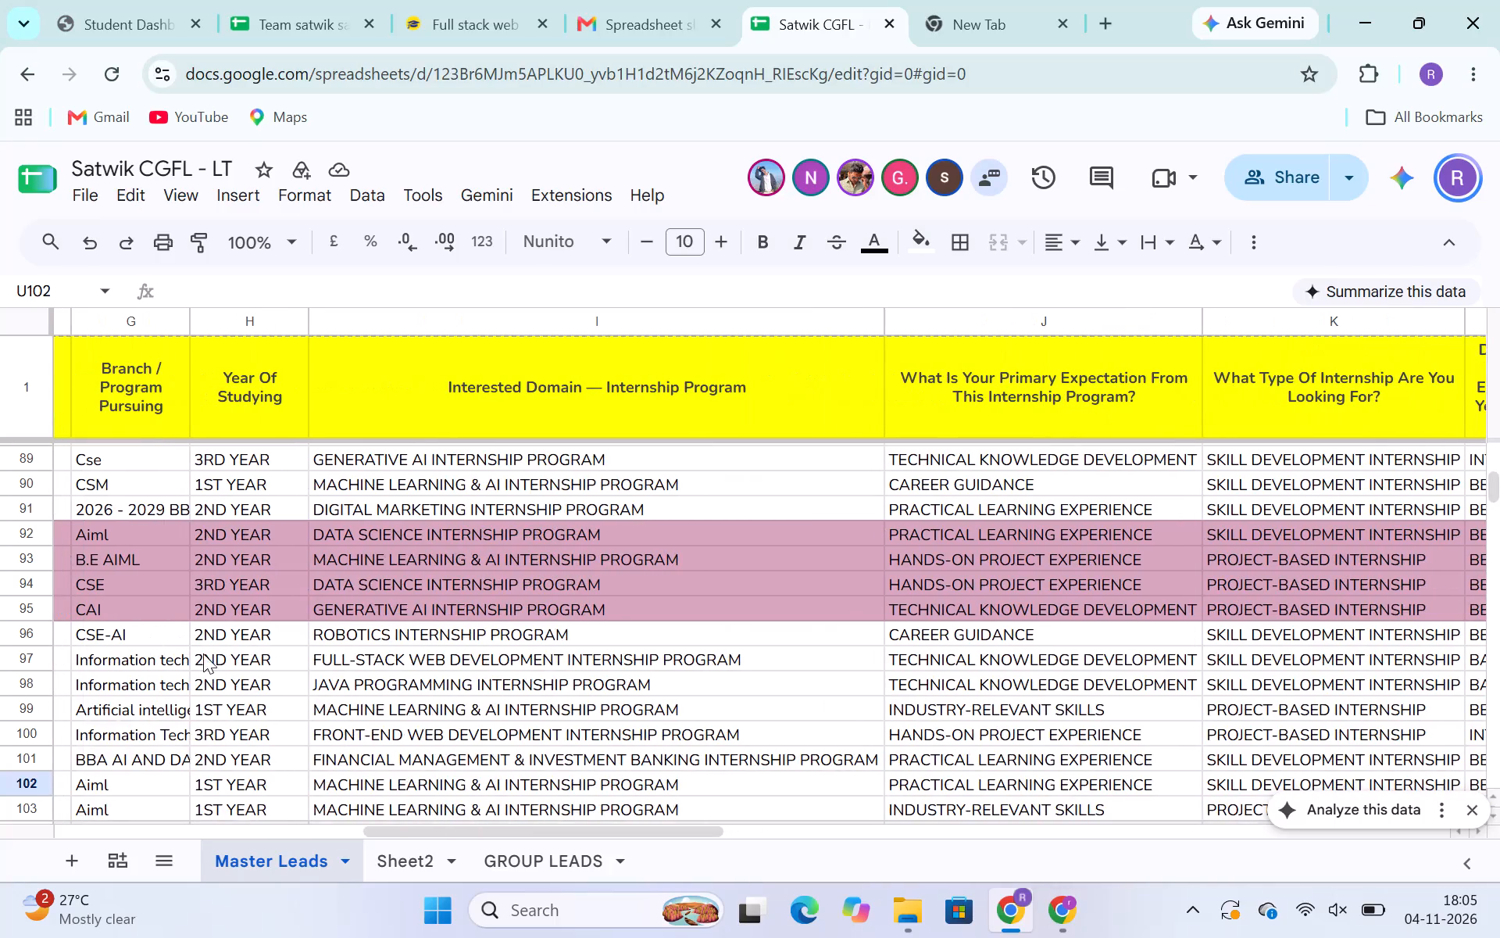
scroll(202, 653, right, 6)
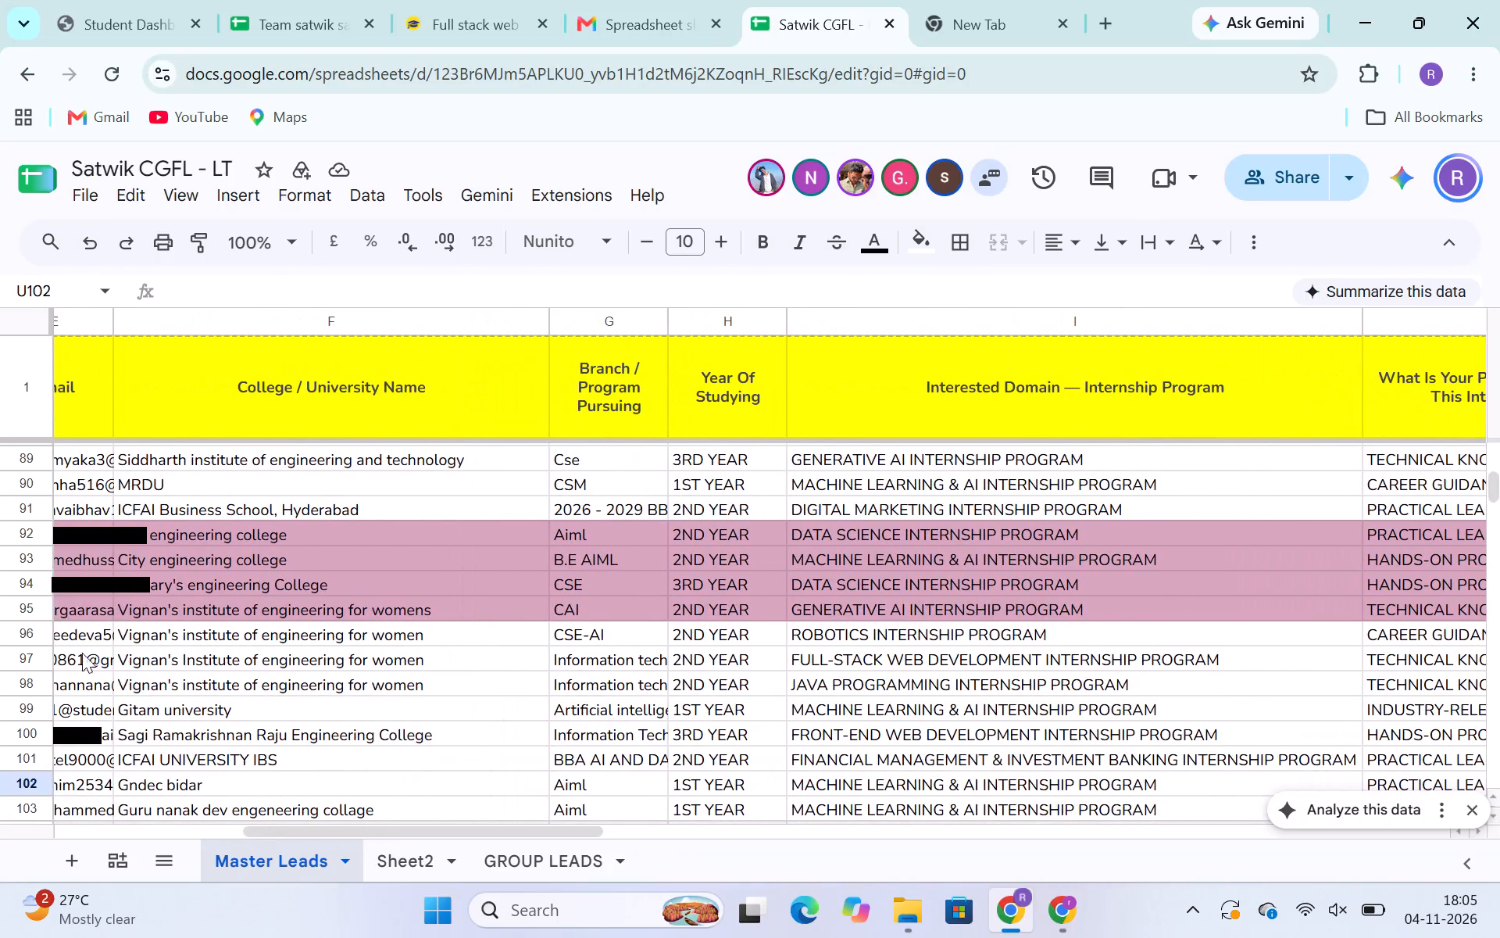
click(30, 651)
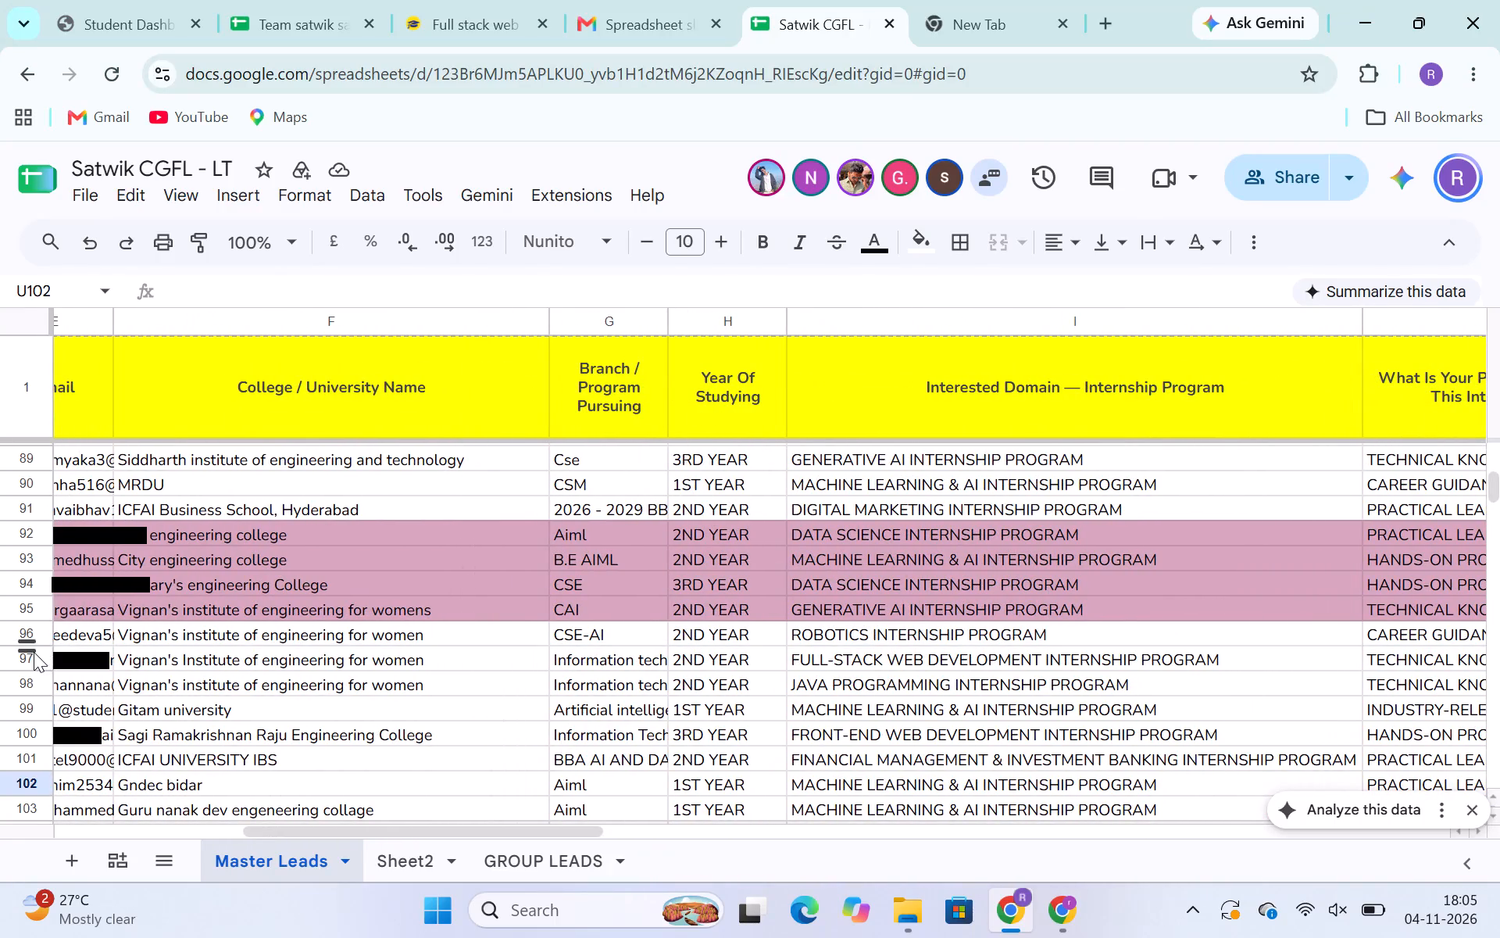
click(36, 656)
scroll(224, 678, right, 10)
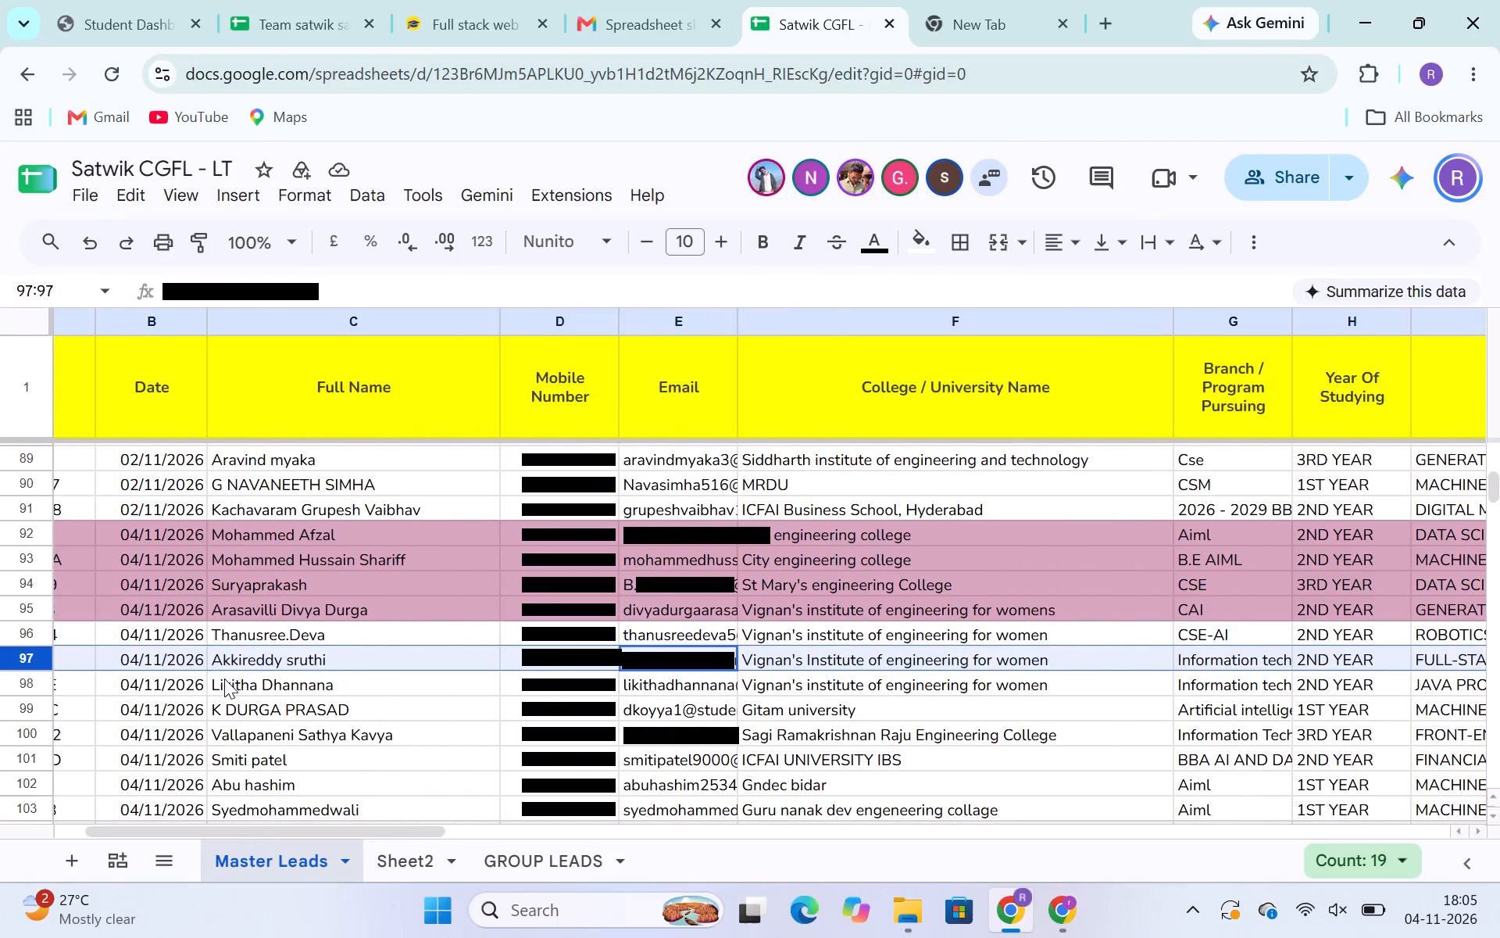
click(552, 685)
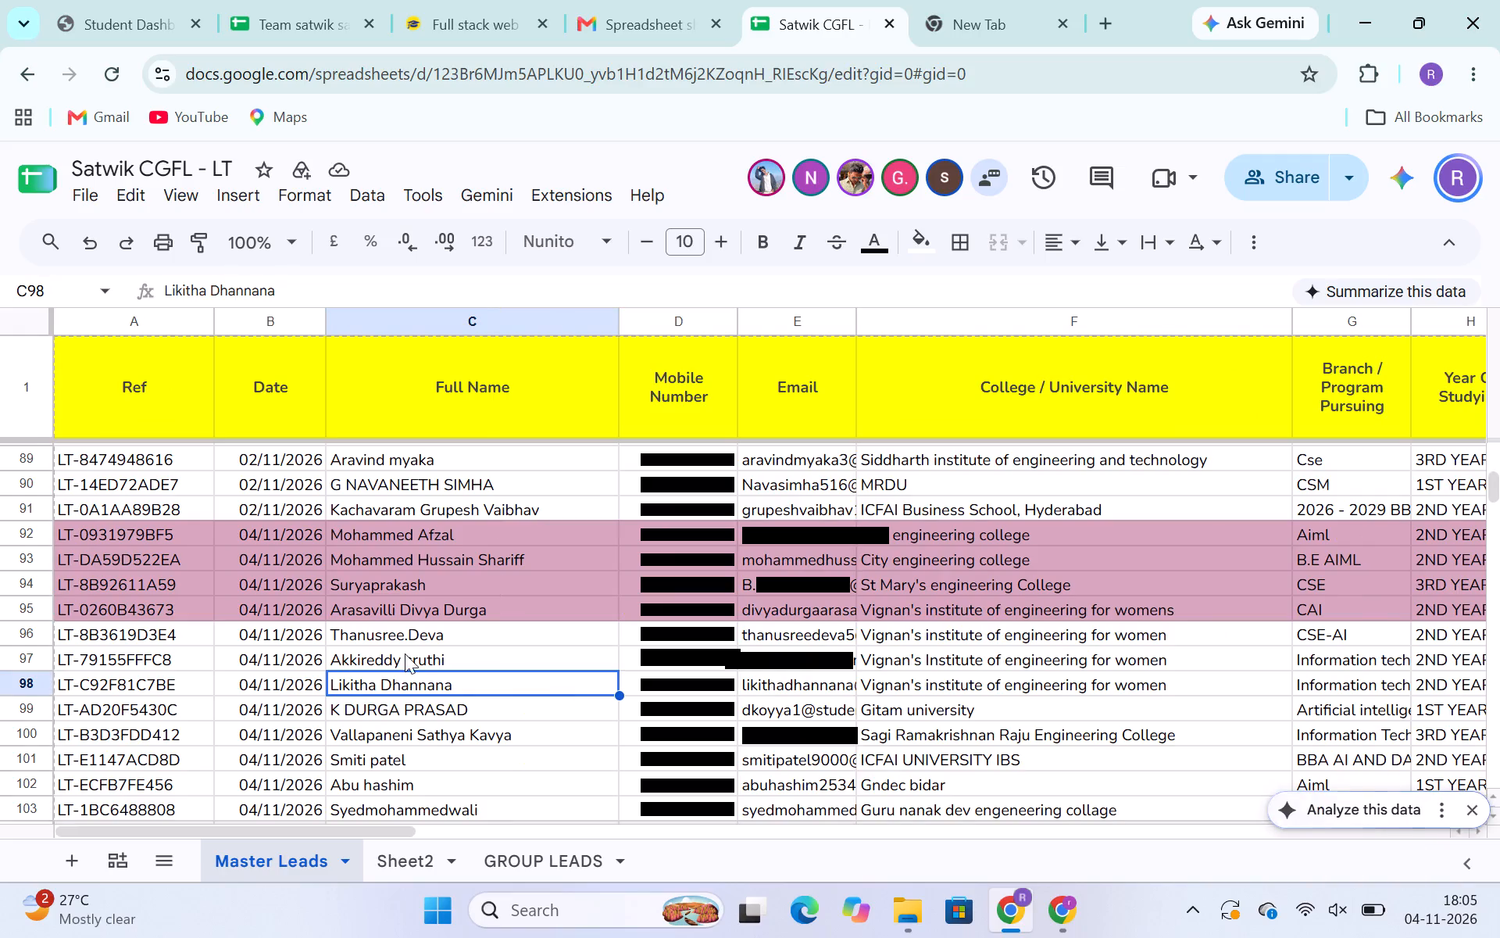
click(423, 657)
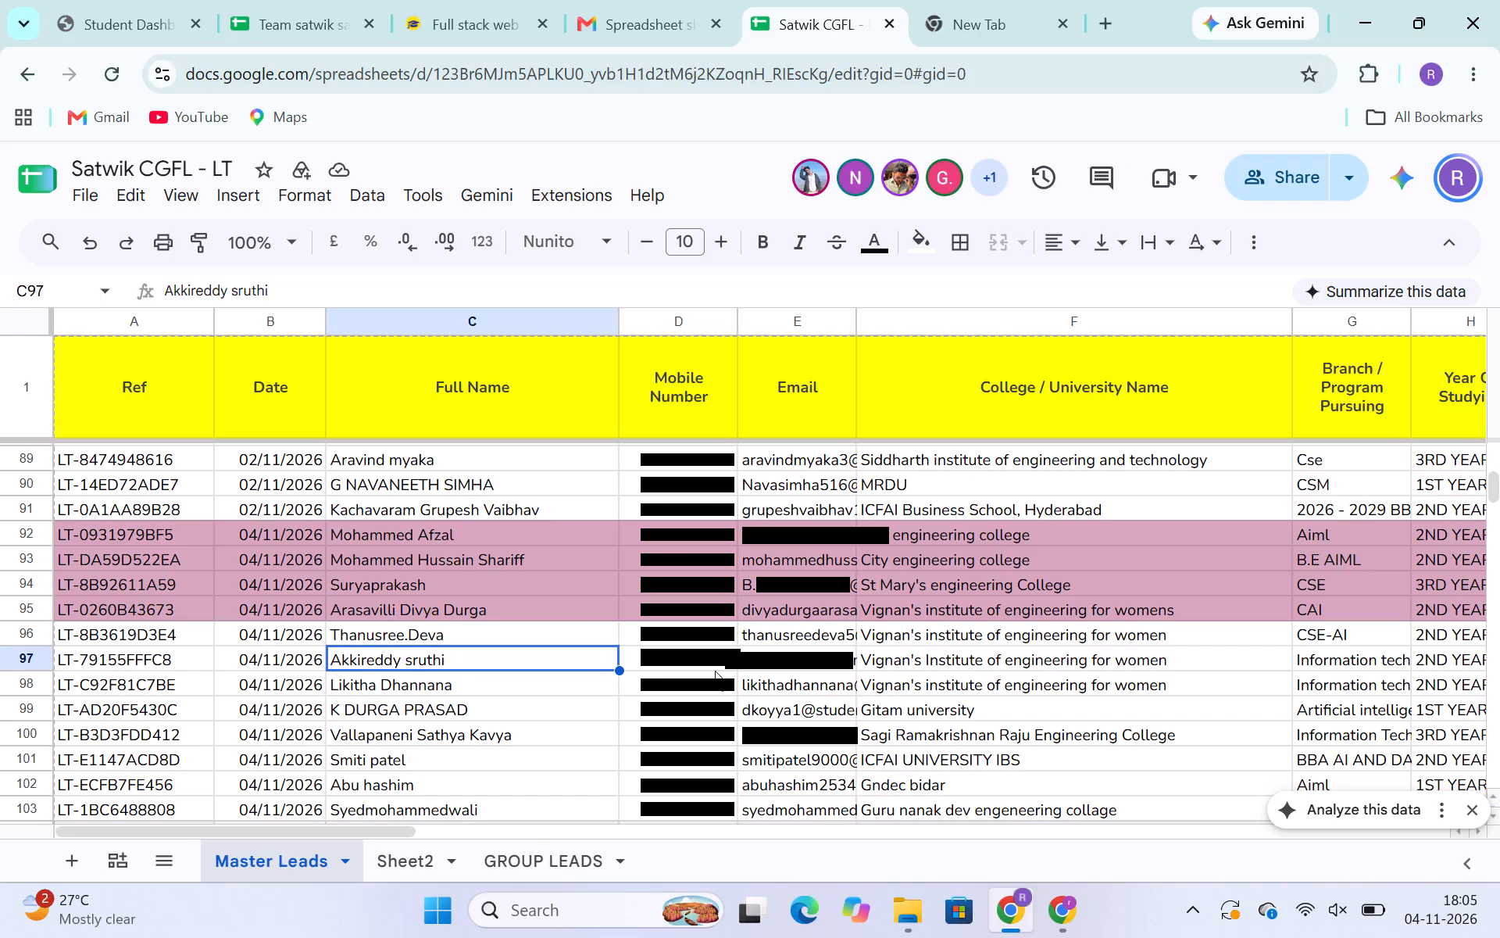
click(45, 653)
scroll(357, 667, left, 10)
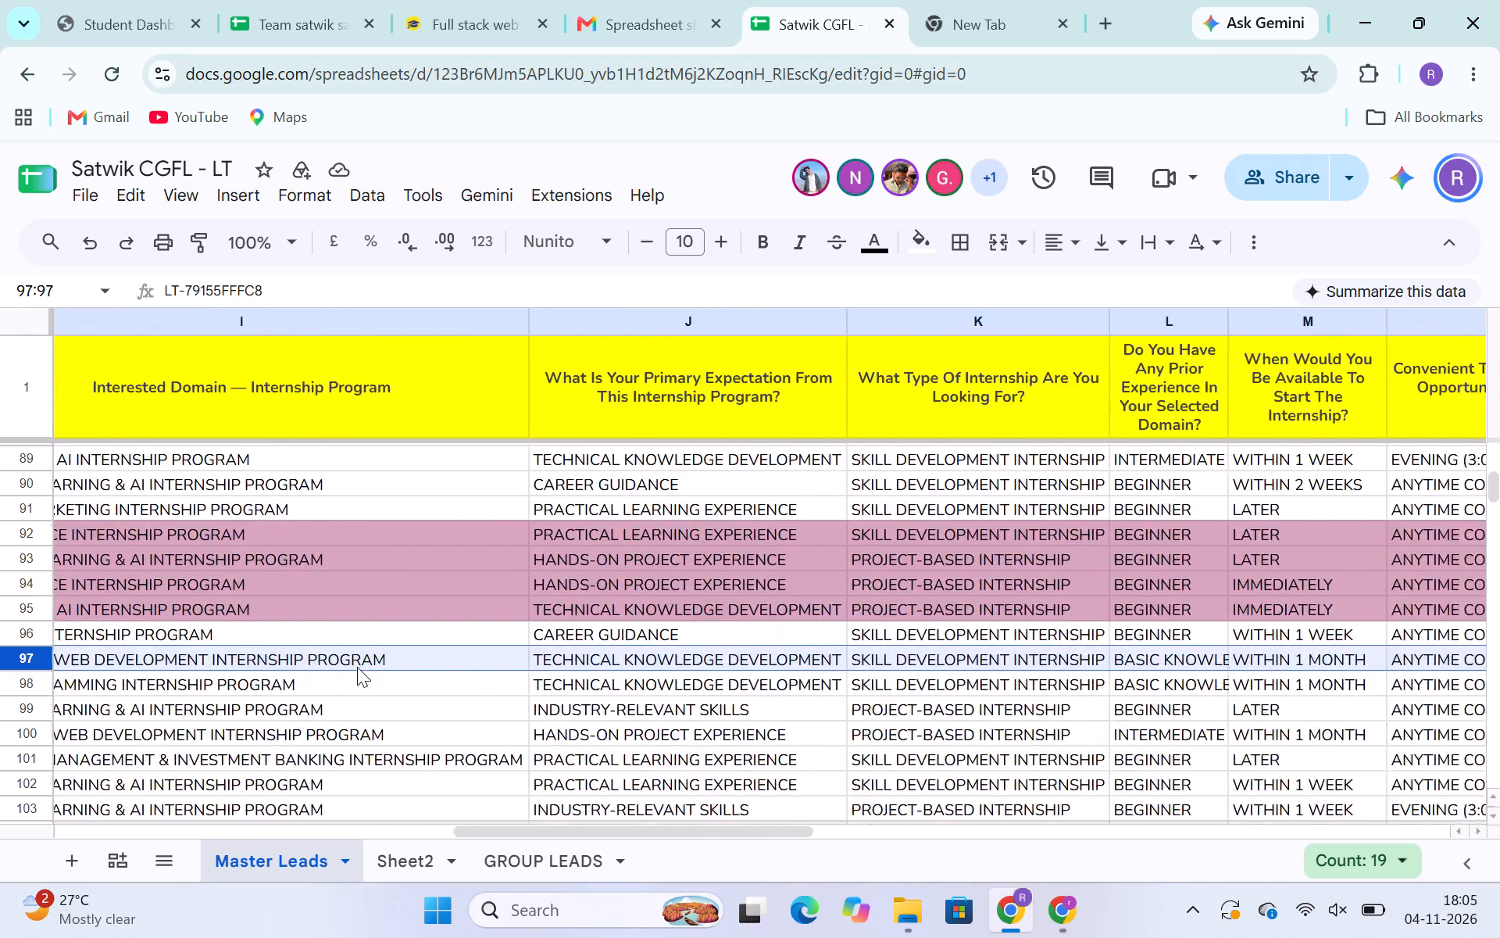
scroll(357, 667, left, 3)
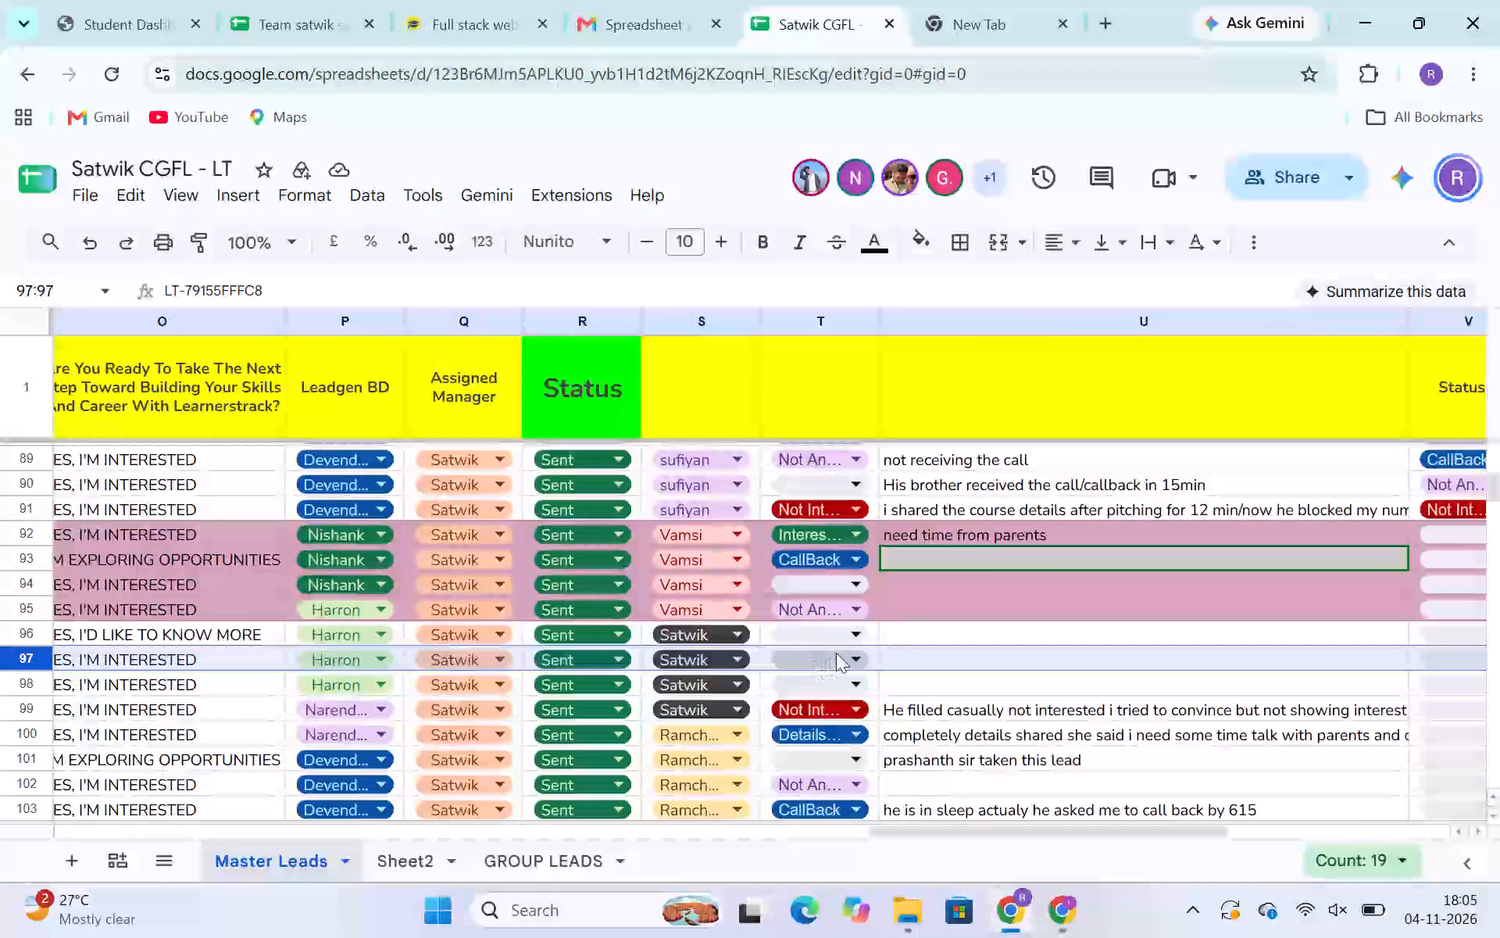
click(836, 653)
scroll(834, 801, down, 1)
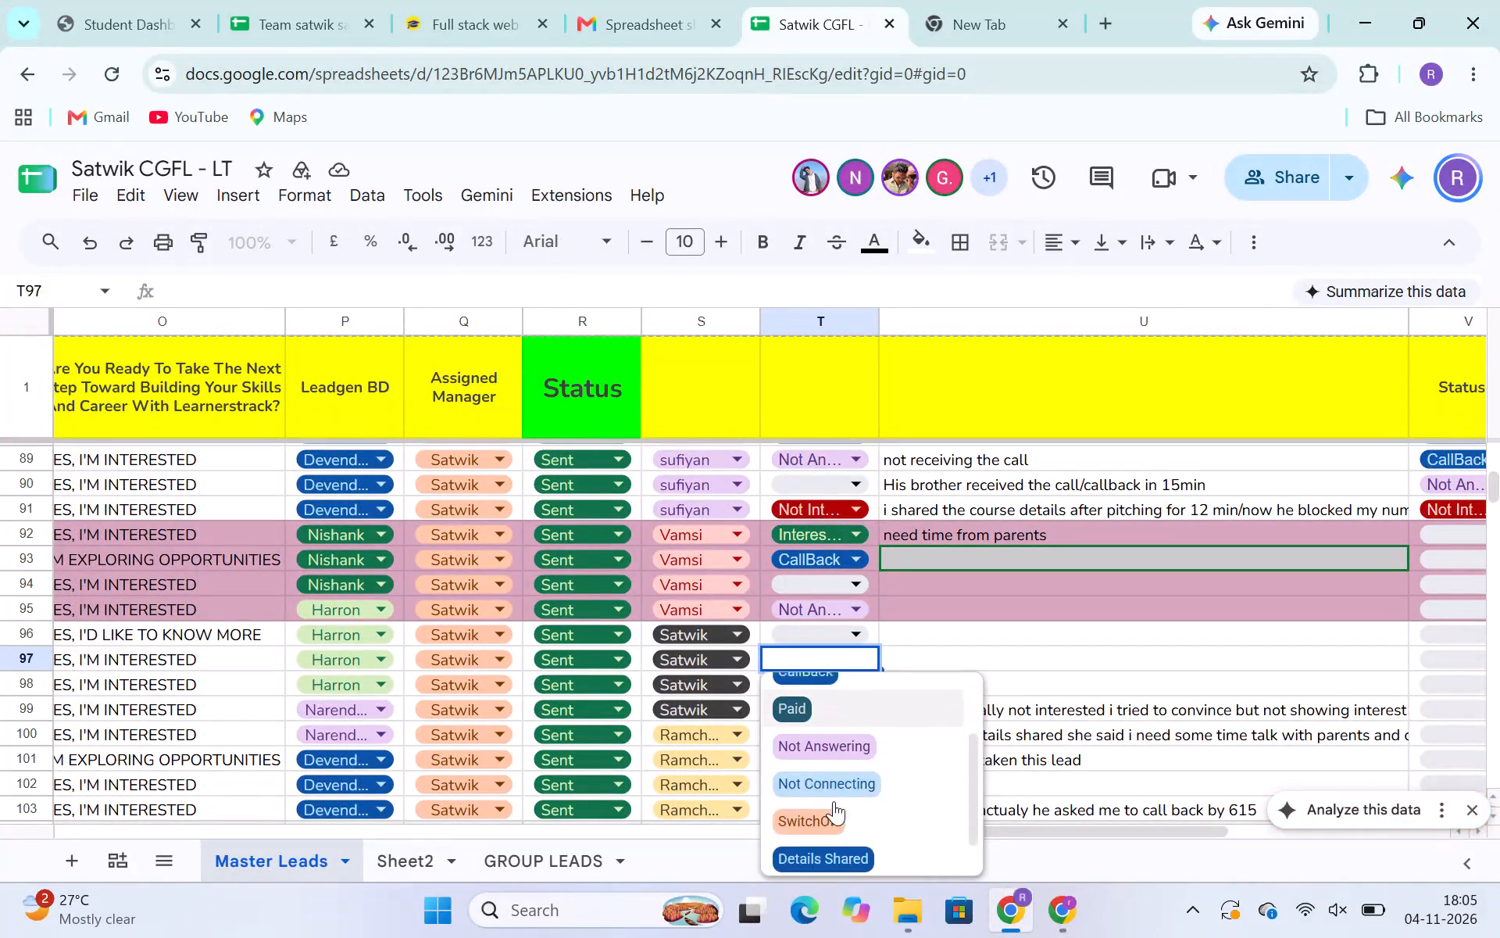
scroll(834, 801, down, 1)
click(860, 782)
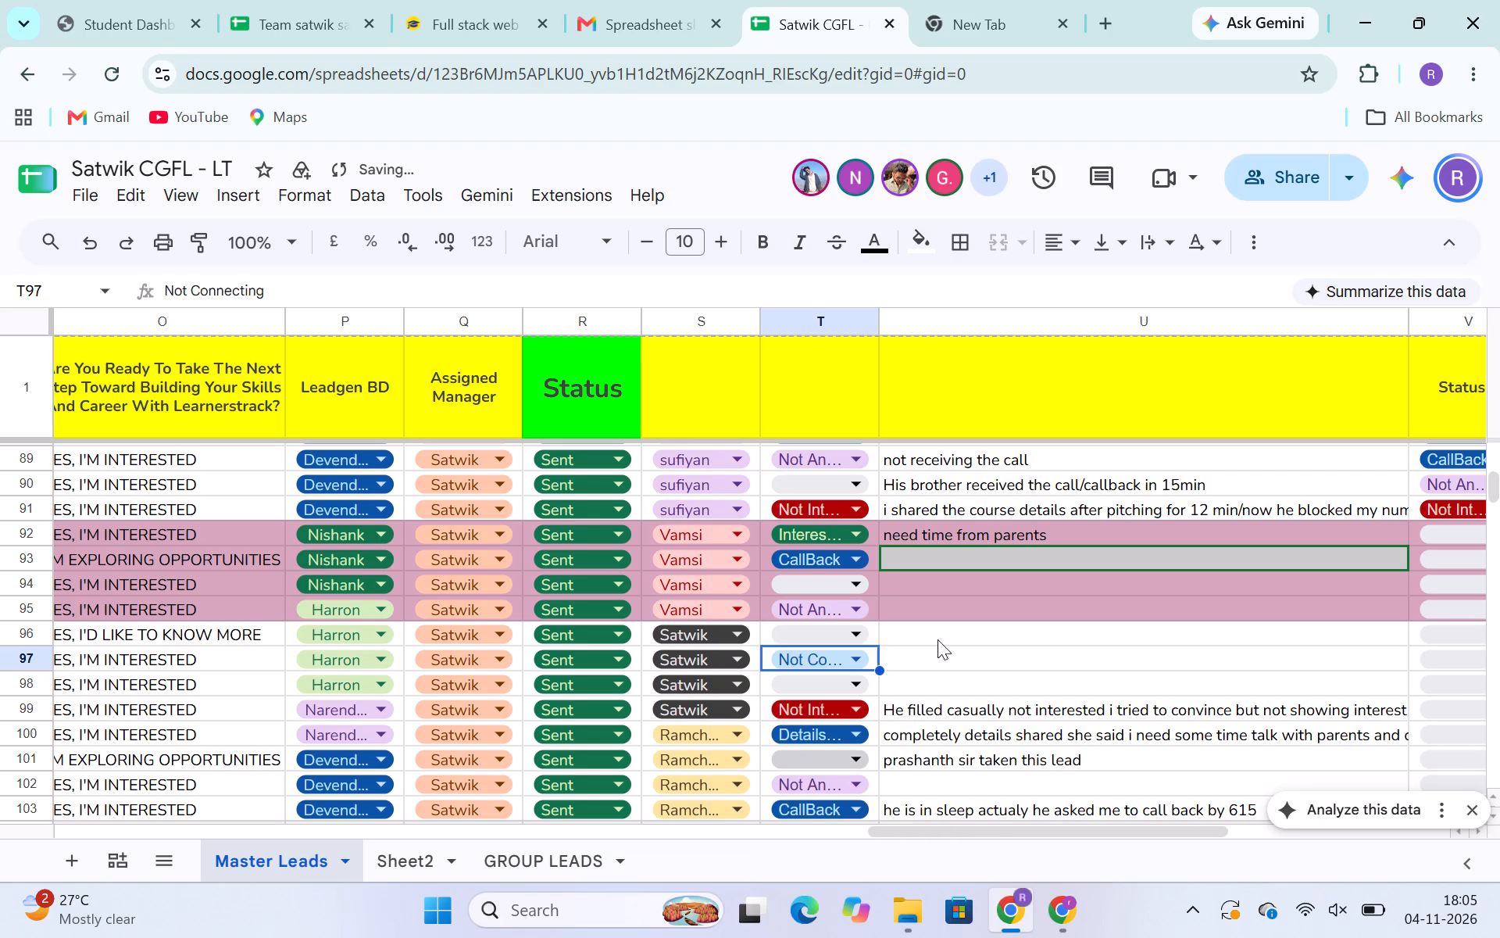
Enter the remark "number is out of service" in cell U97.
click(945, 667)
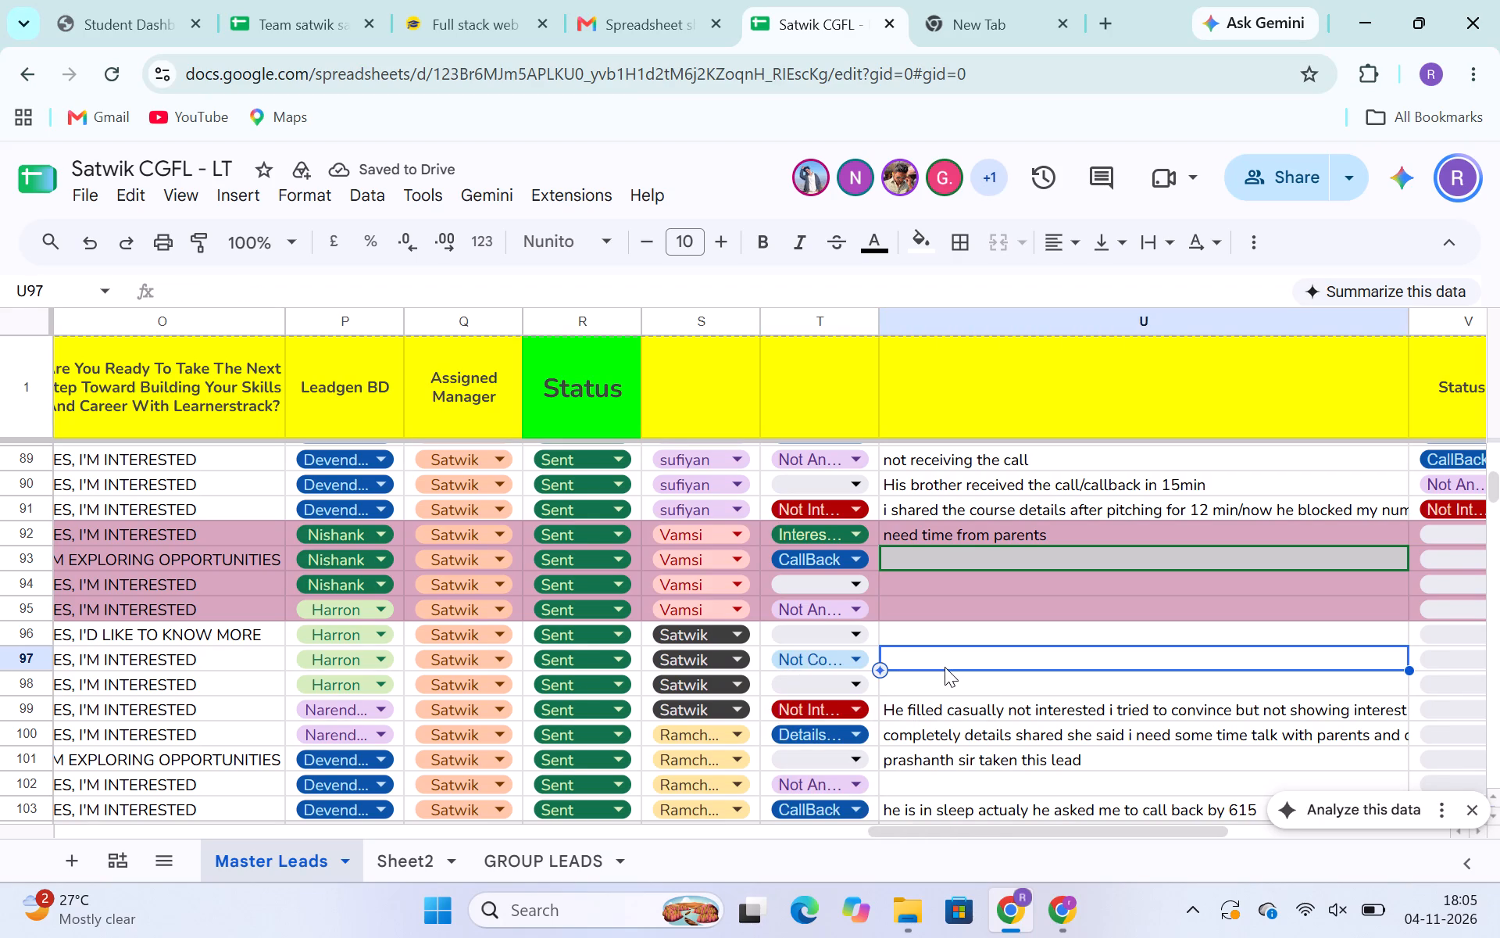
text(nu)
text(mber)
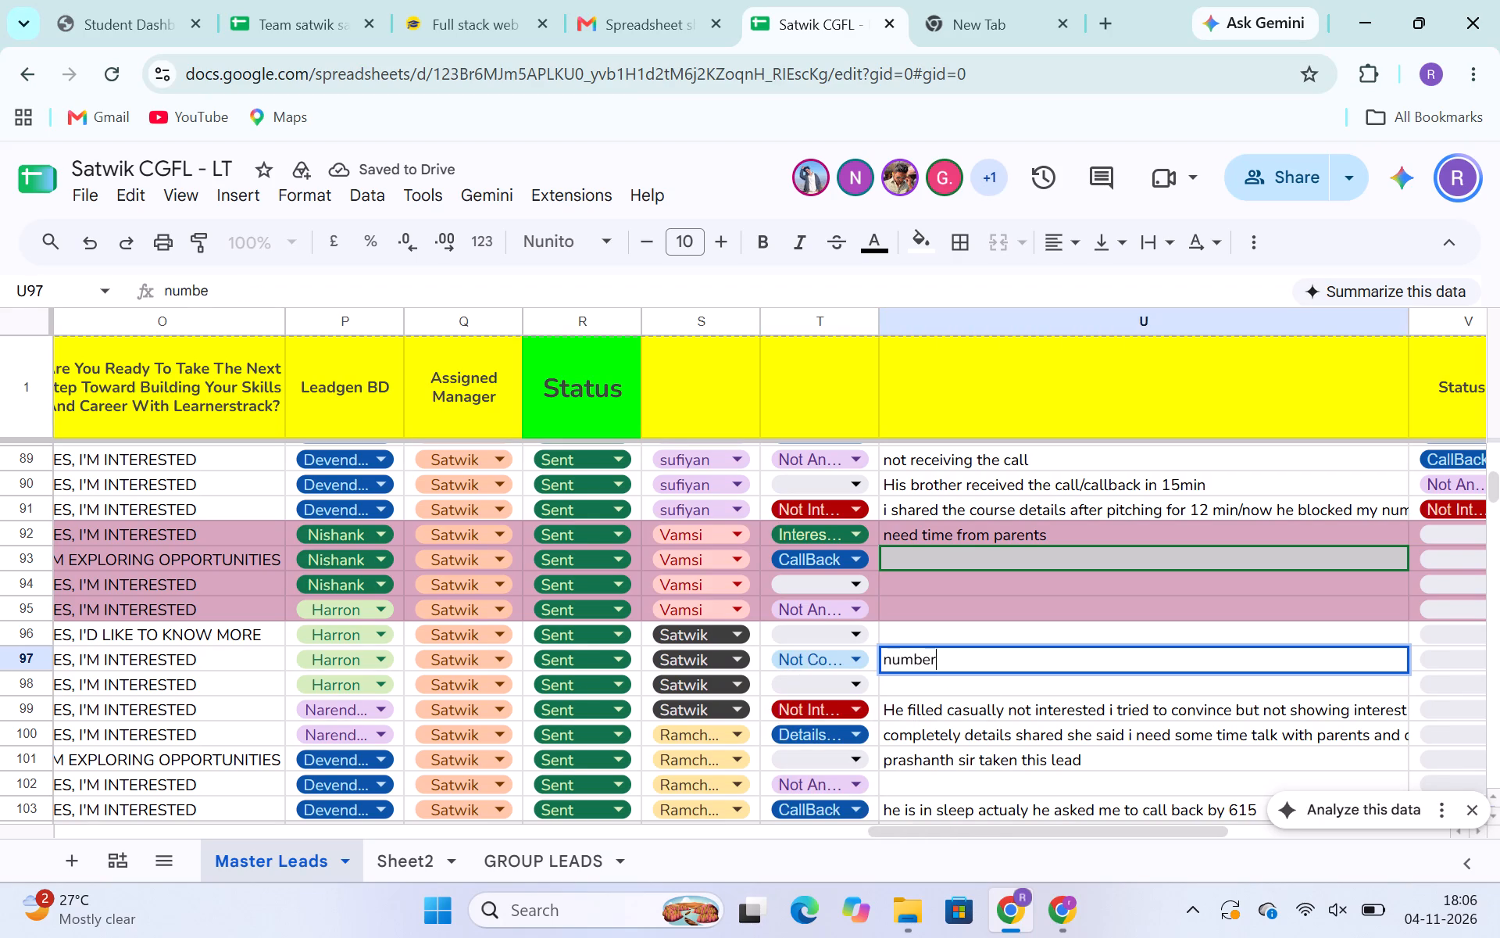
key(space)
text(is out of service)
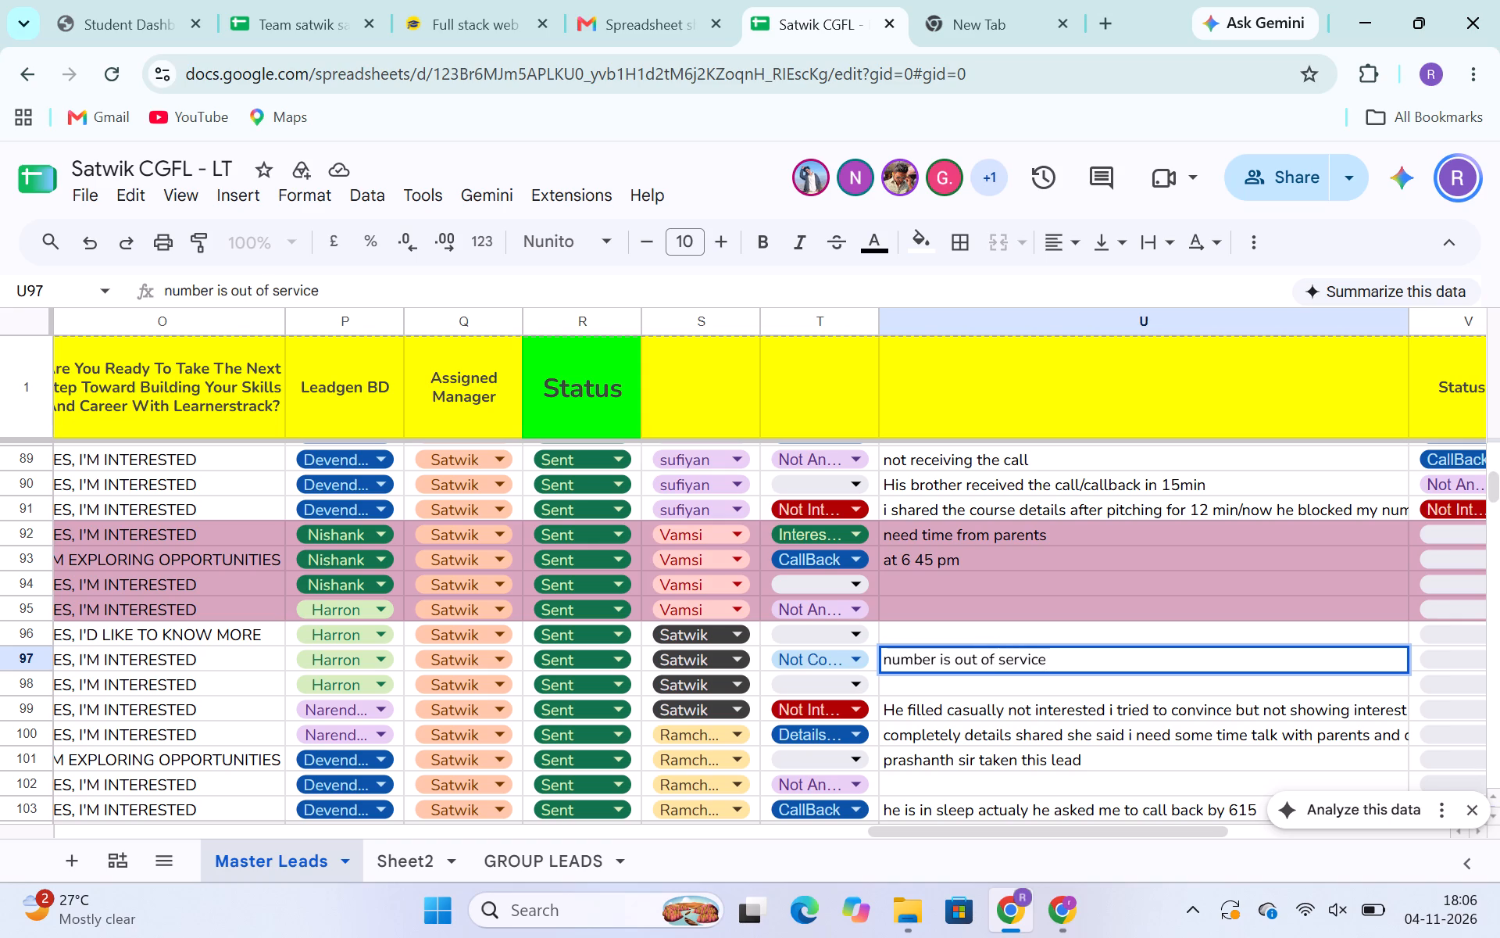
click(974, 692)
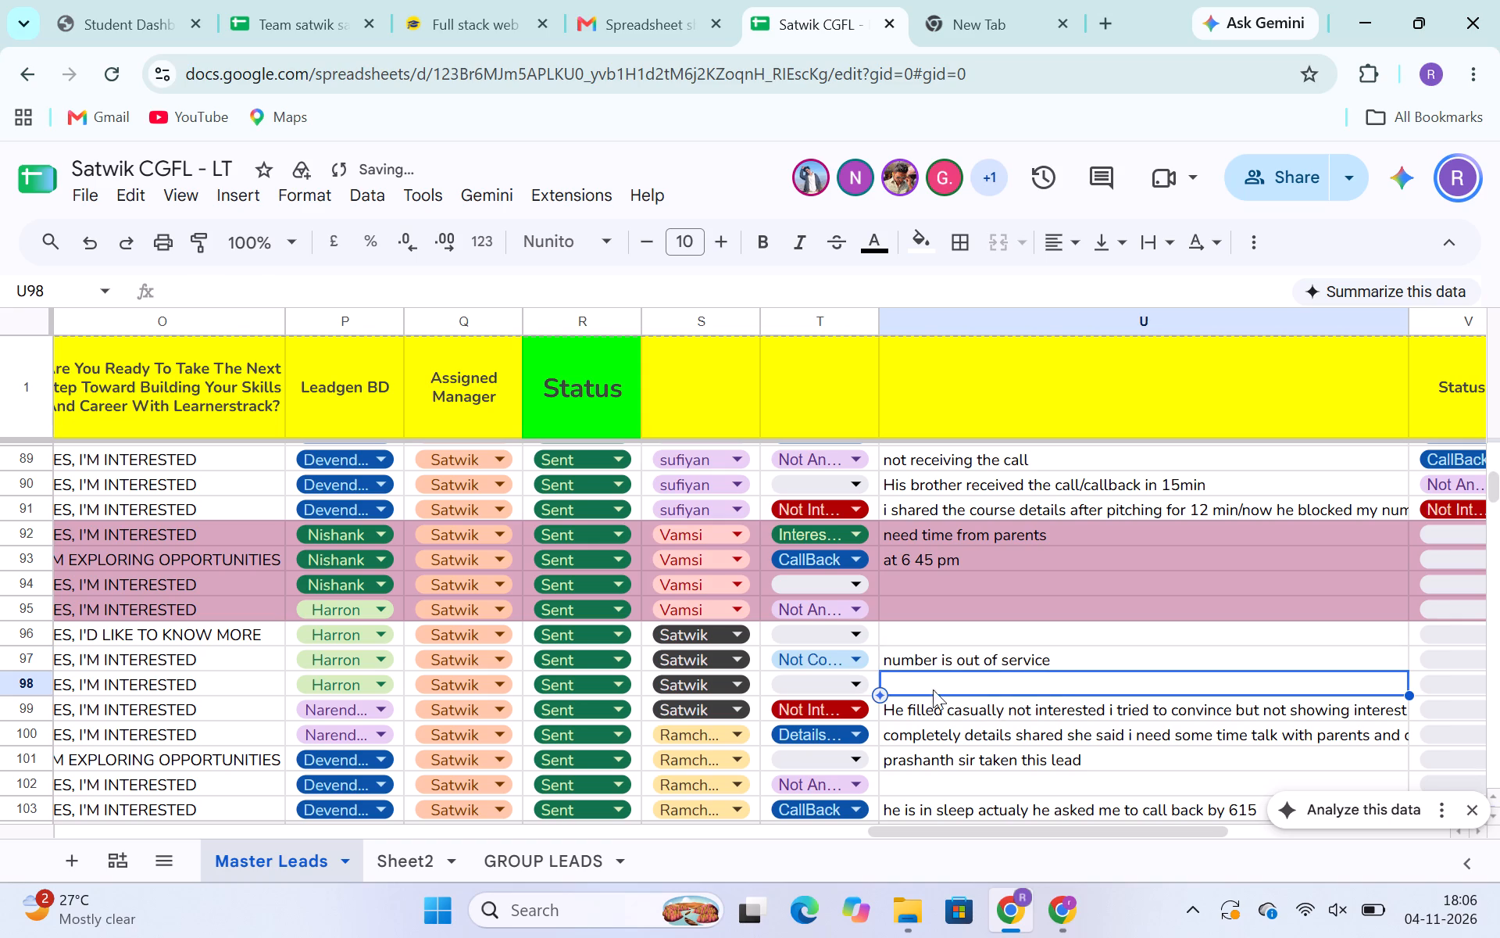
Set Status 2 of the row 97 lead to Not Connecting.
scroll(1053, 685, left, 4)
click(1125, 655)
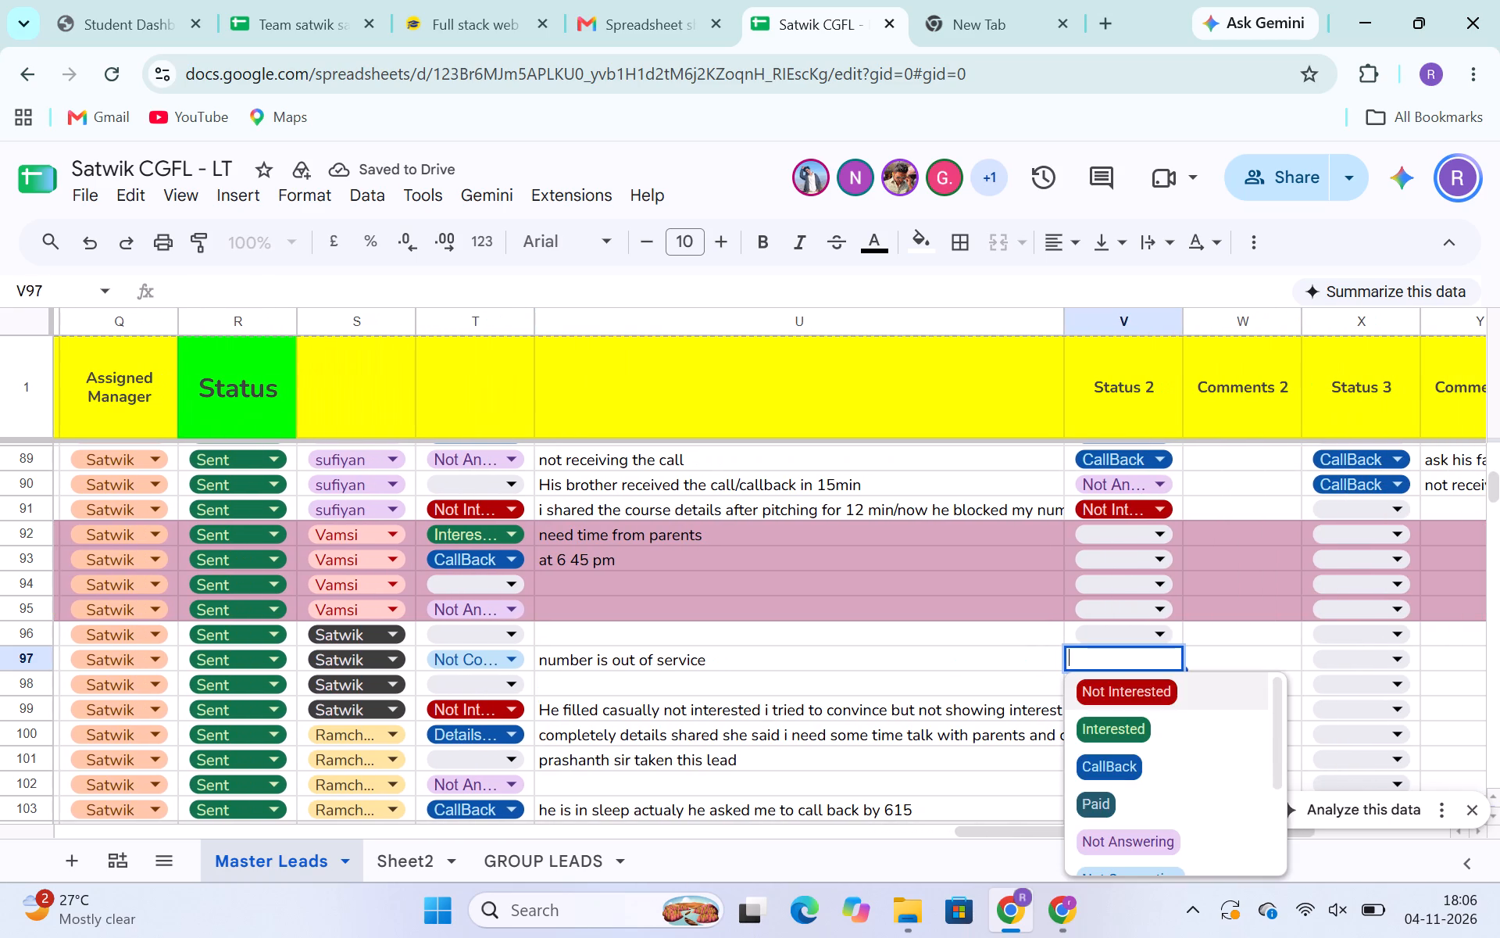
scroll(1120, 768, down, 1)
click(1134, 780)
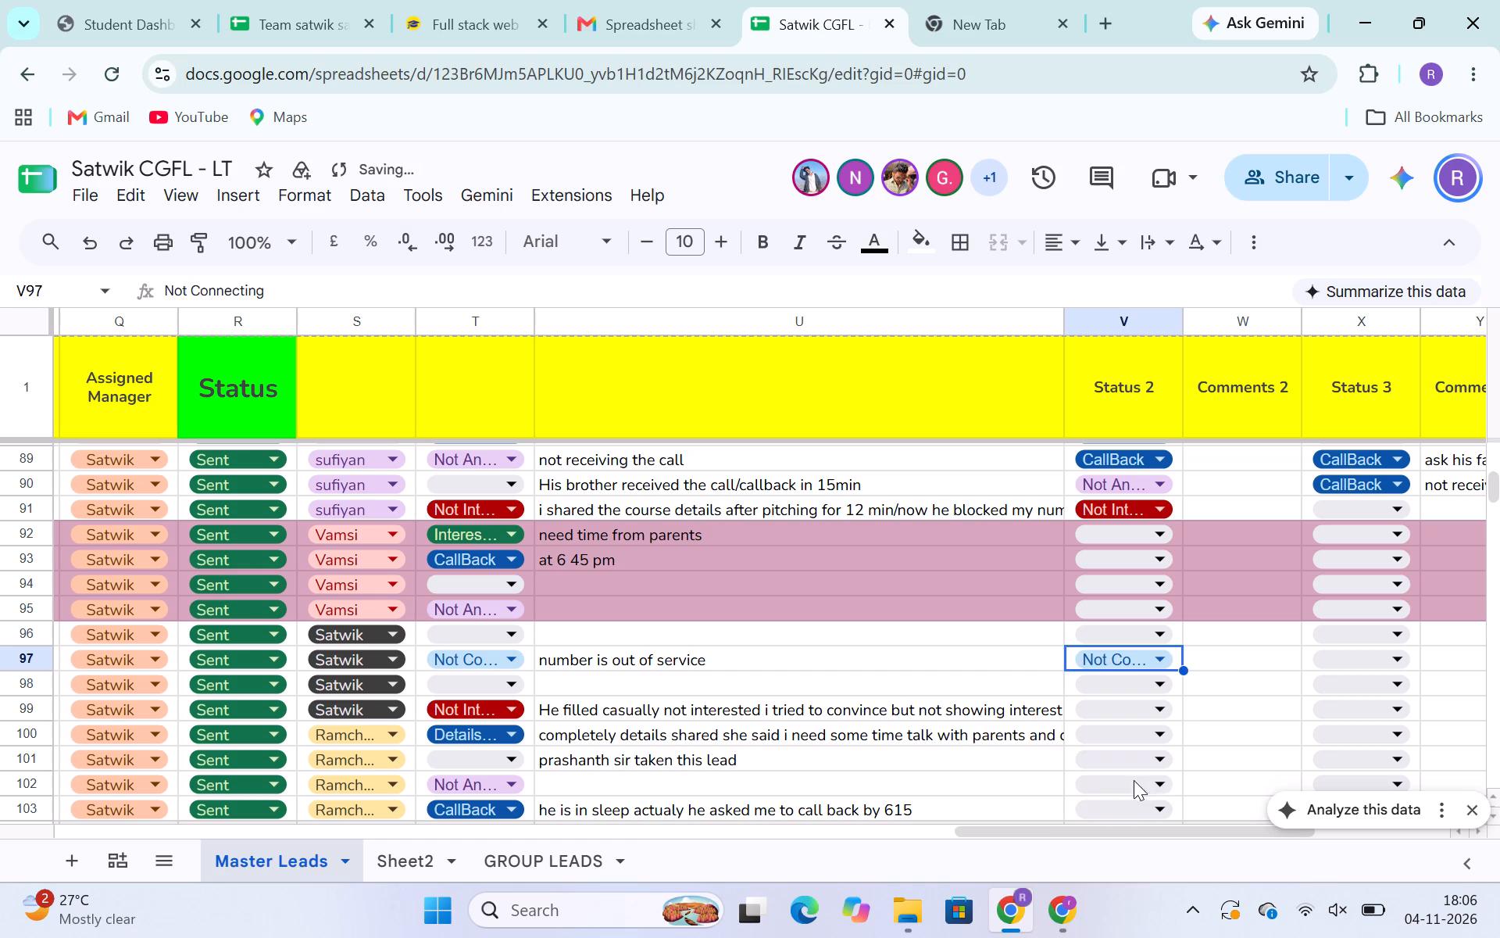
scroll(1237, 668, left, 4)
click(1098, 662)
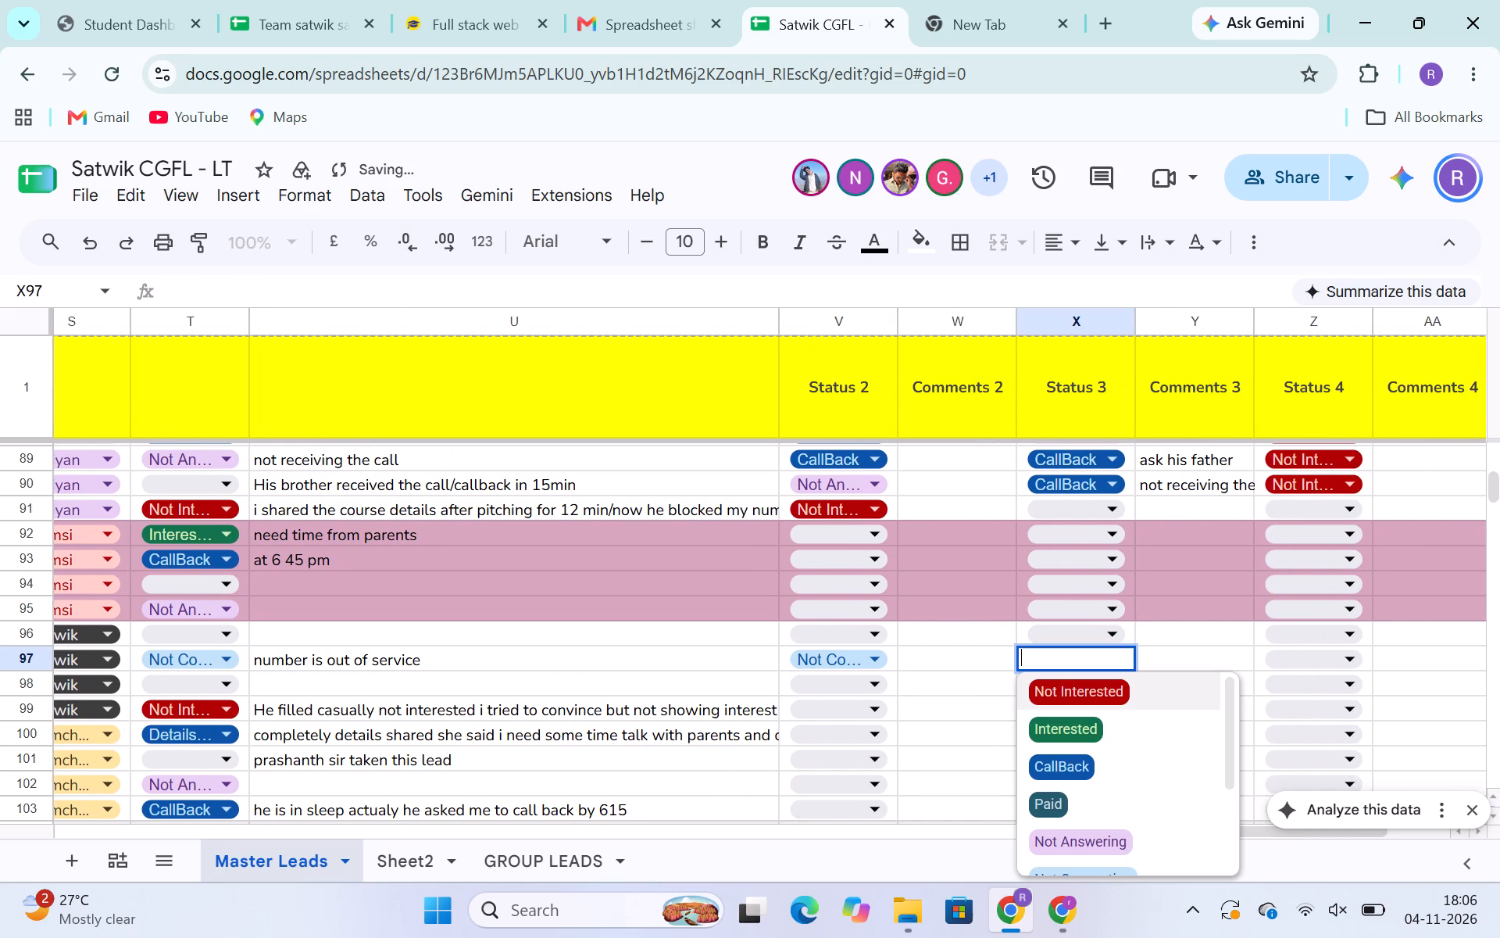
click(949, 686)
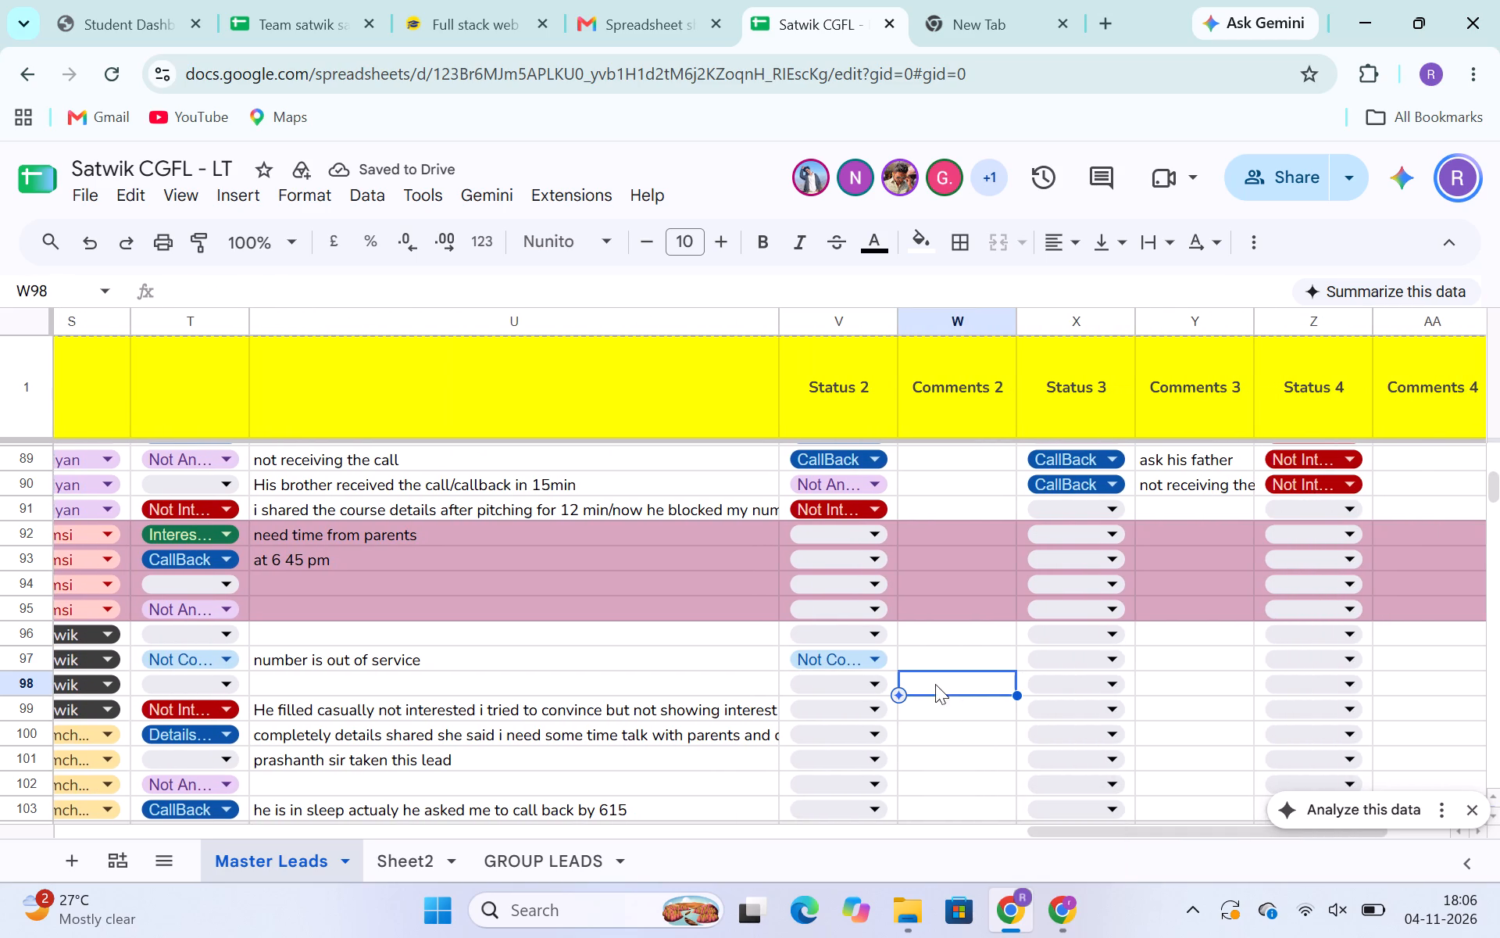
scroll(435, 671, right, 3)
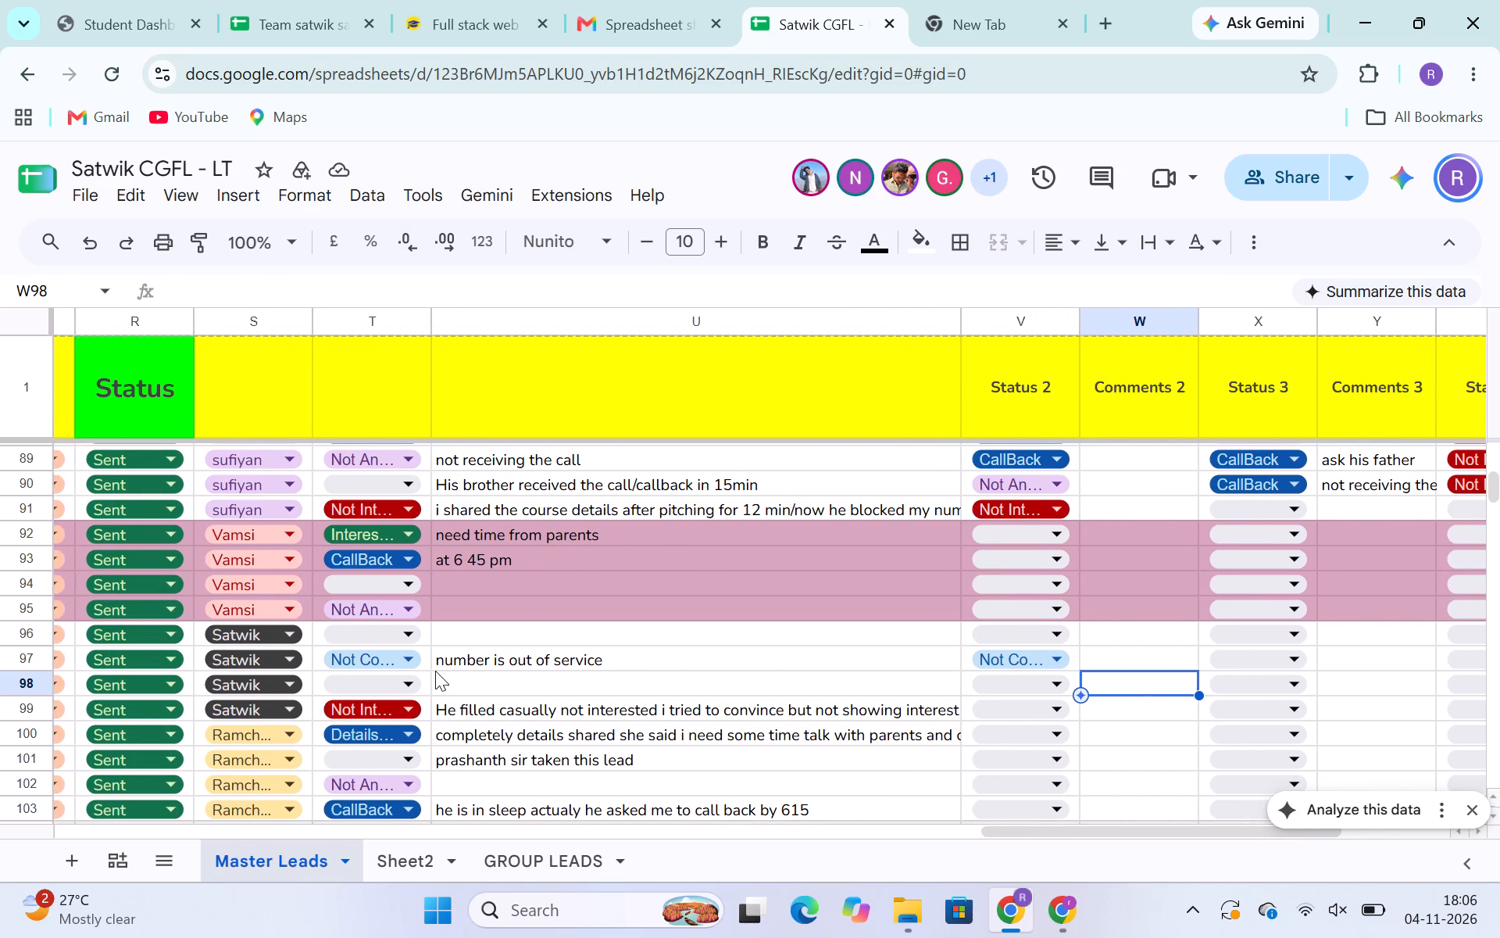
scroll(435, 671, right, 6)
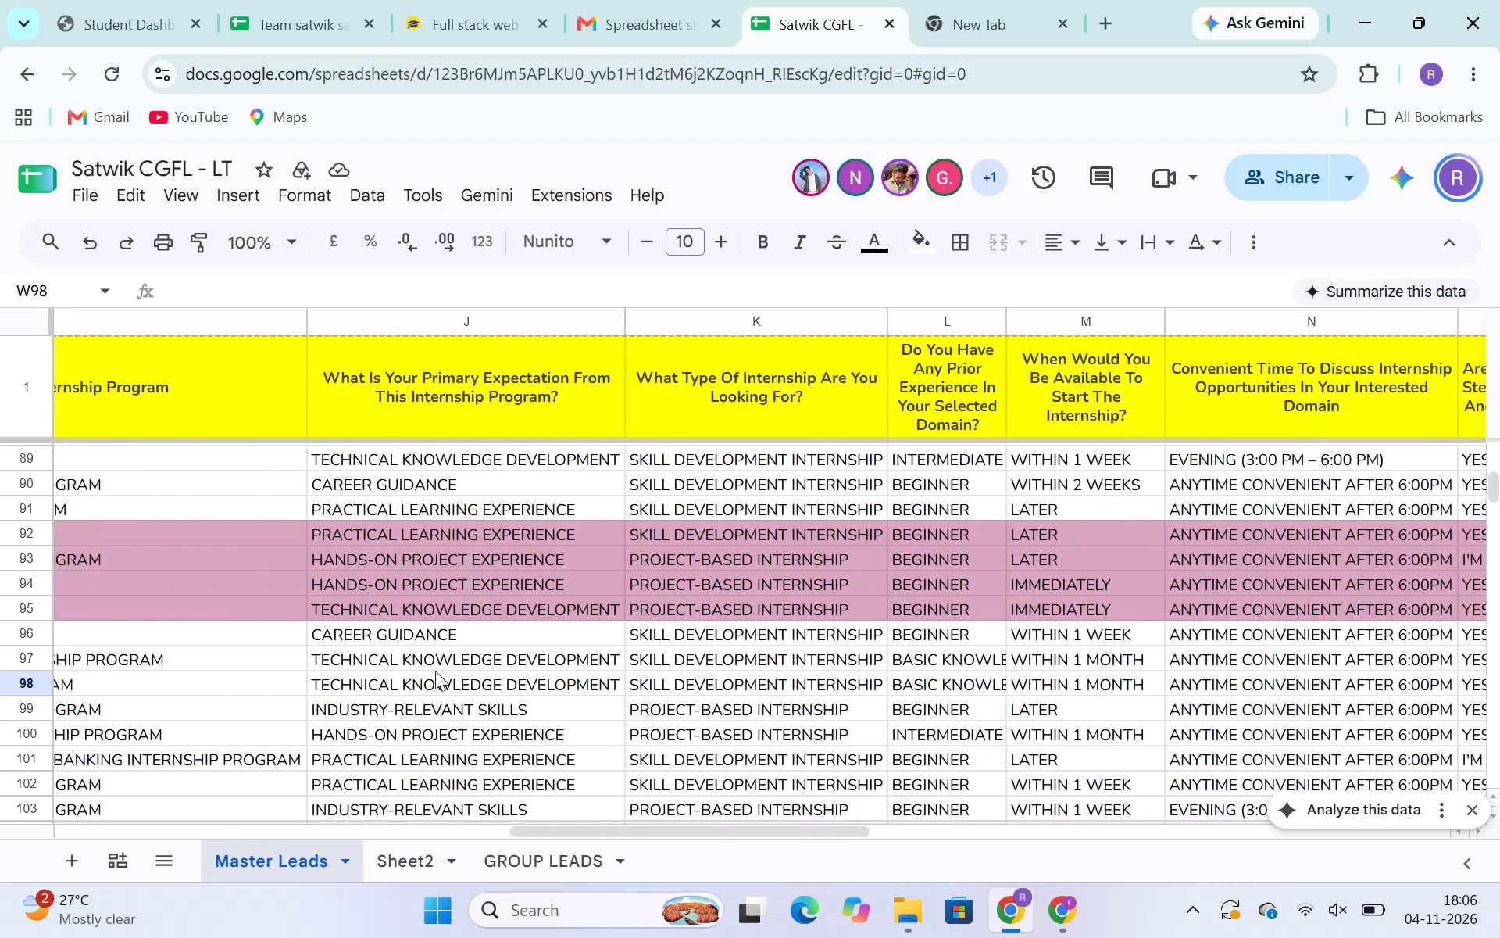
scroll(435, 671, right, 12)
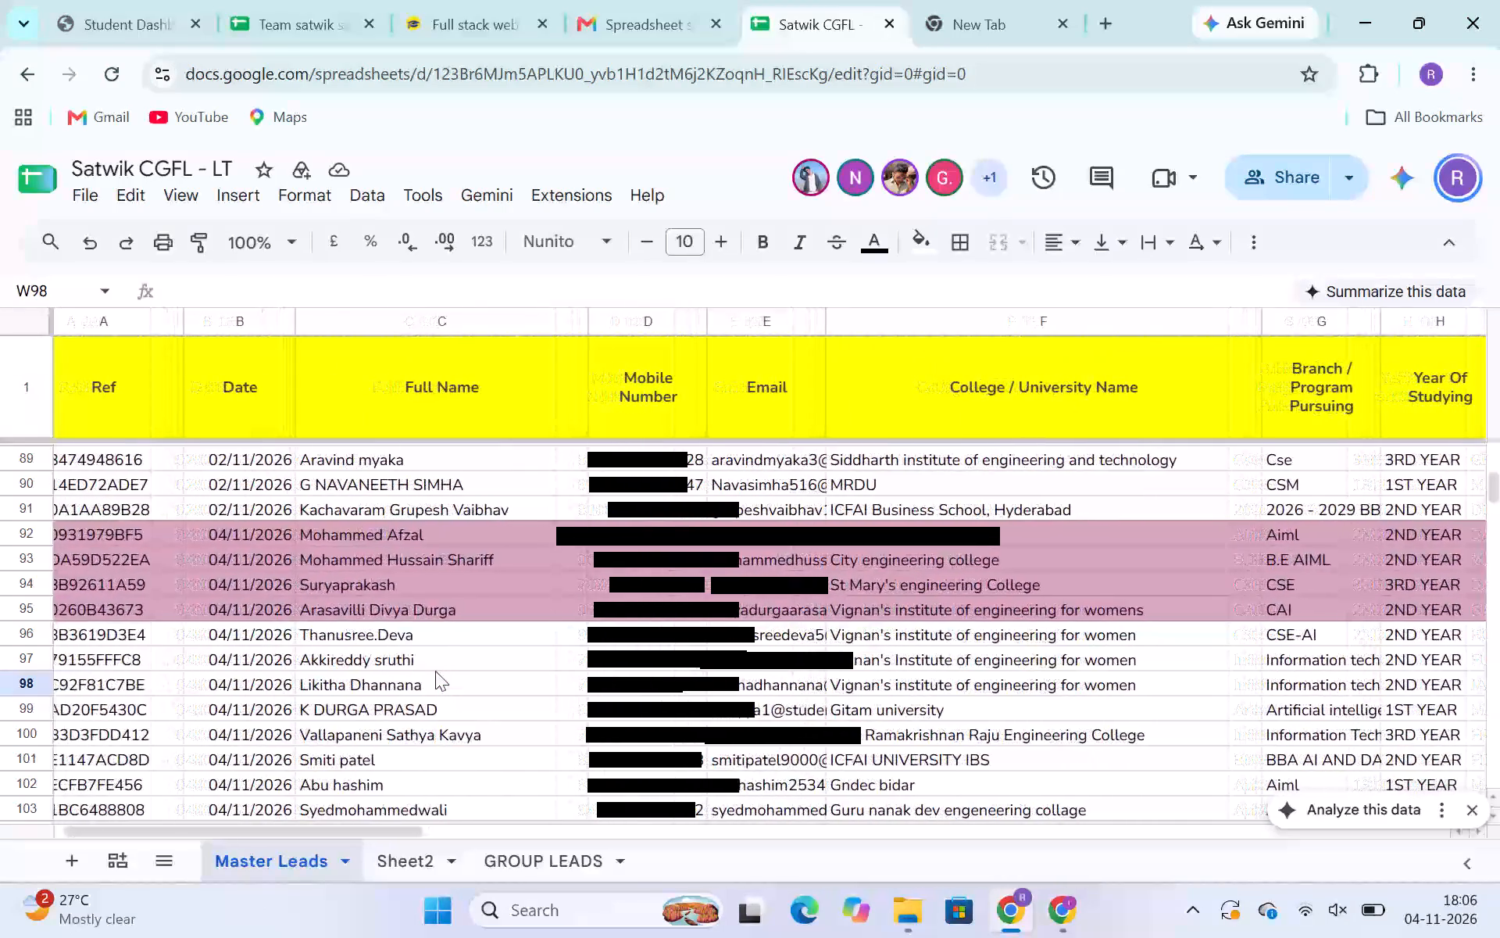
scroll(435, 671, right, 2)
scroll(544, 682, left, 1)
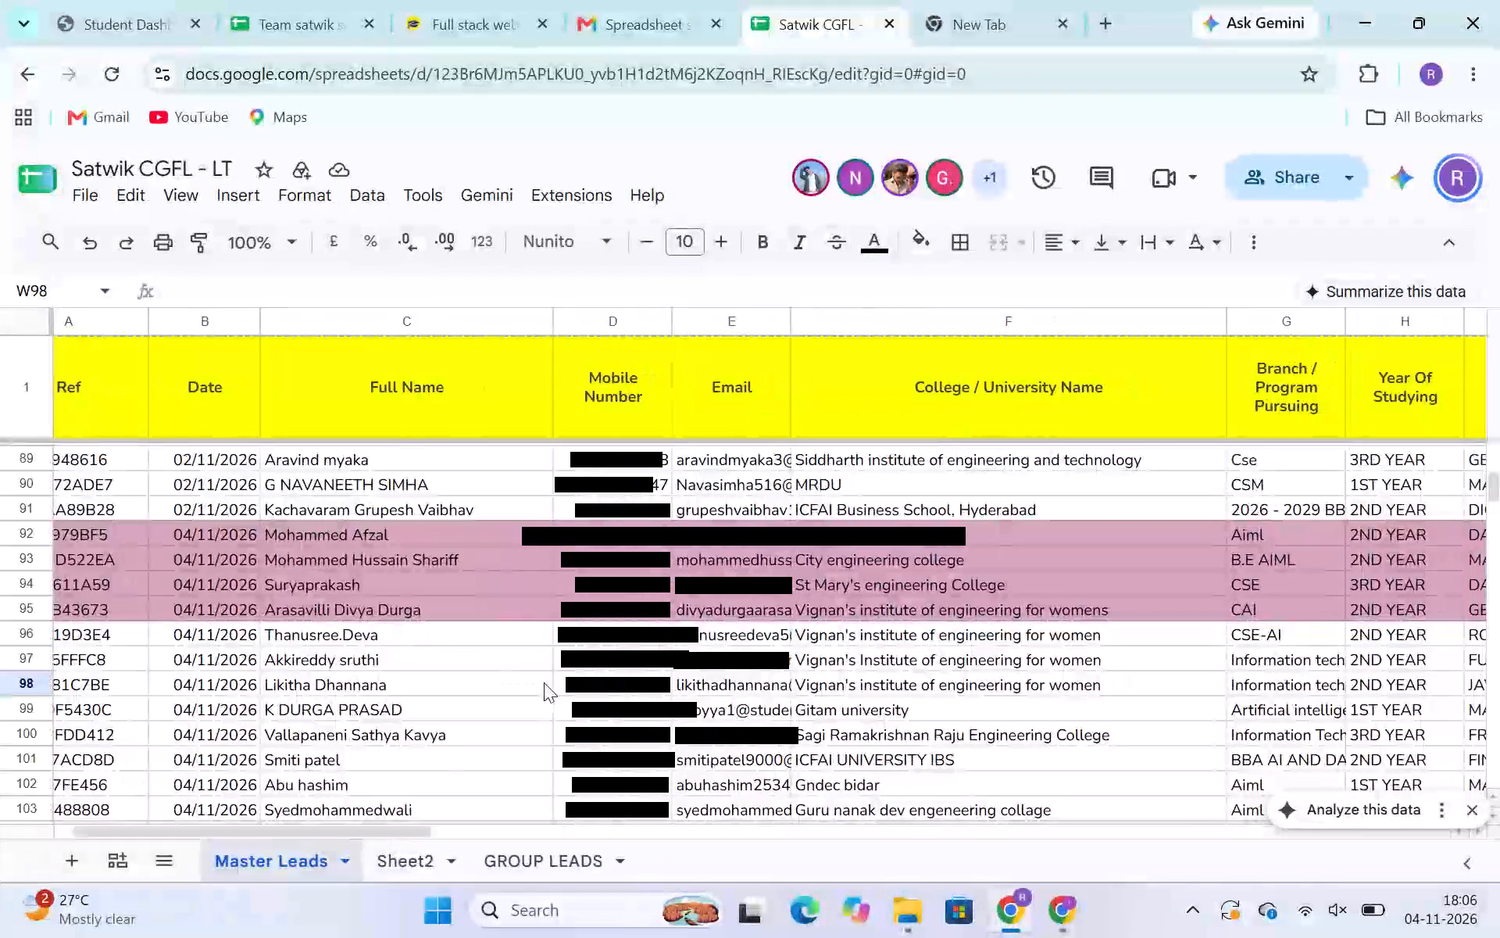
scroll(544, 682, left, 2)
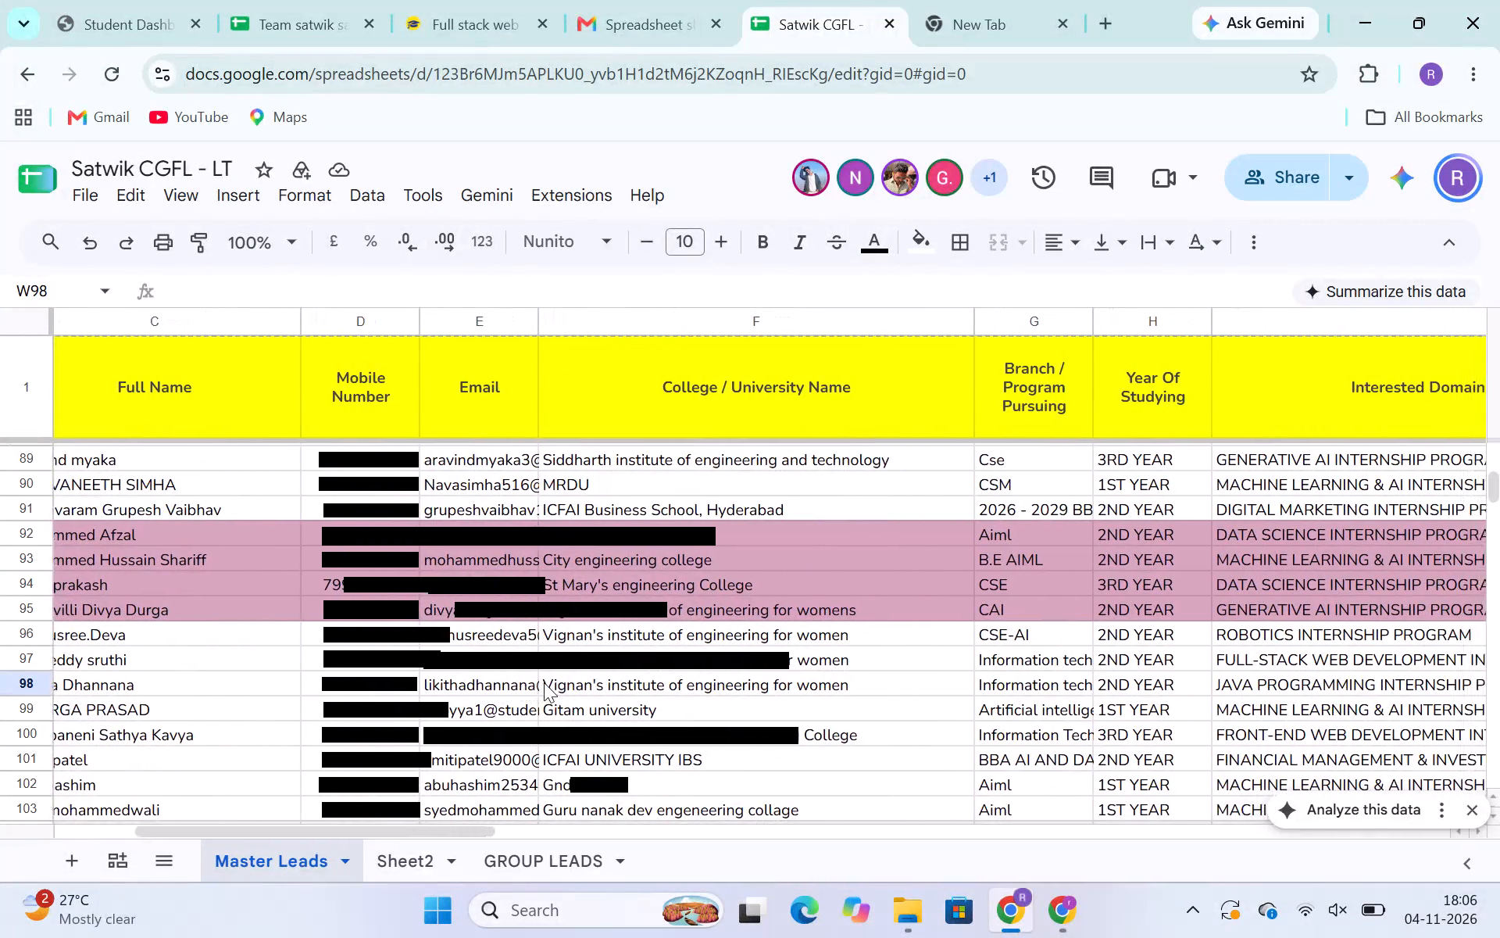
scroll(544, 682, left, 2)
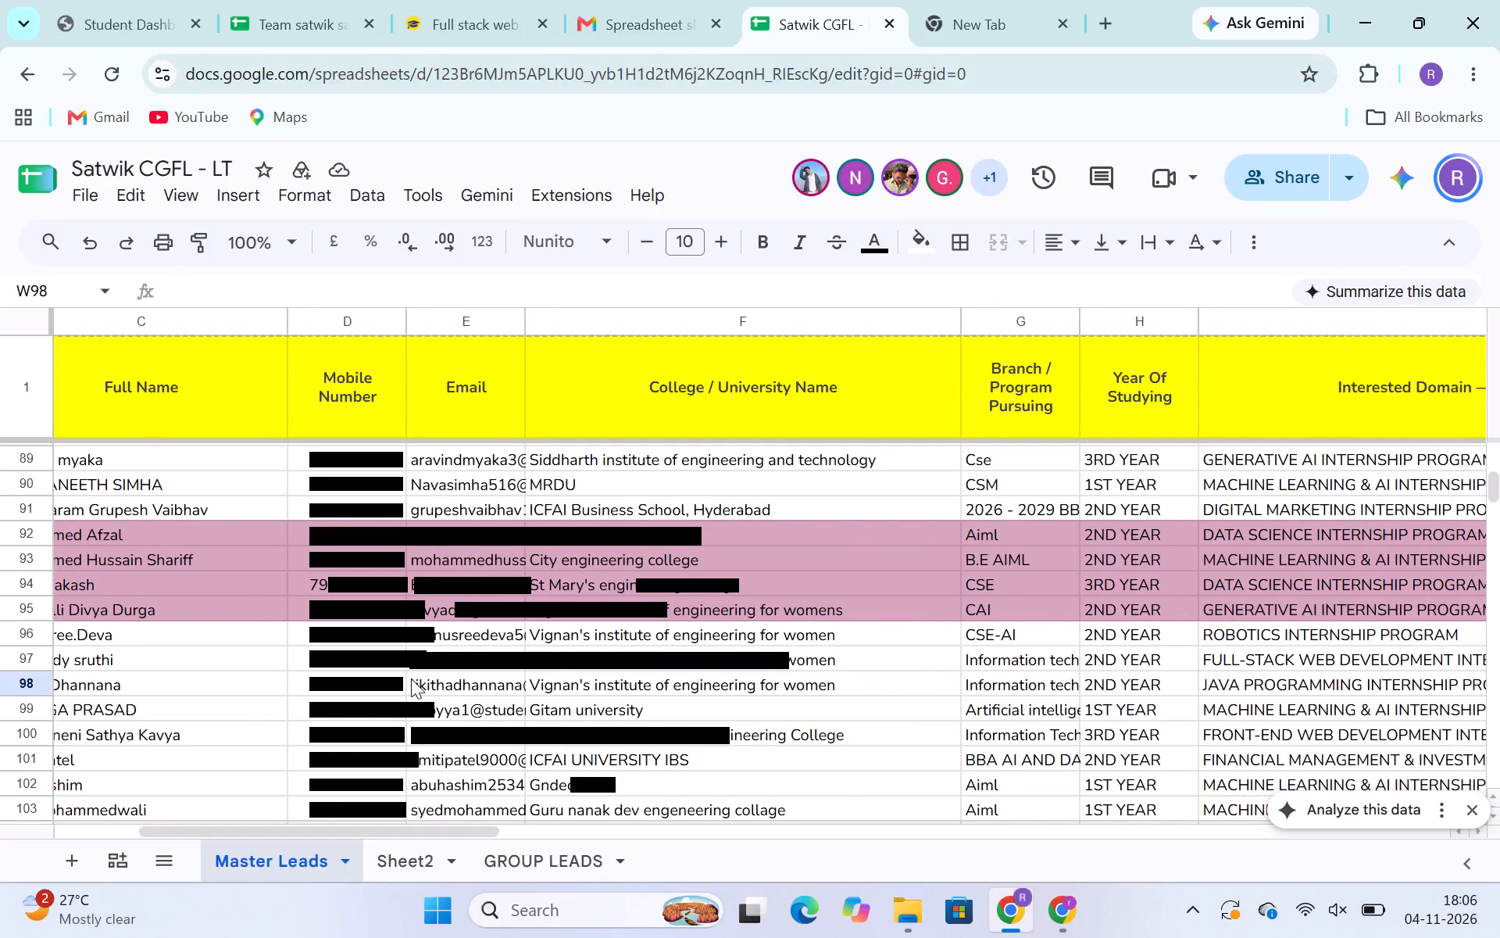
scroll(411, 678, right, 7)
click(30, 682)
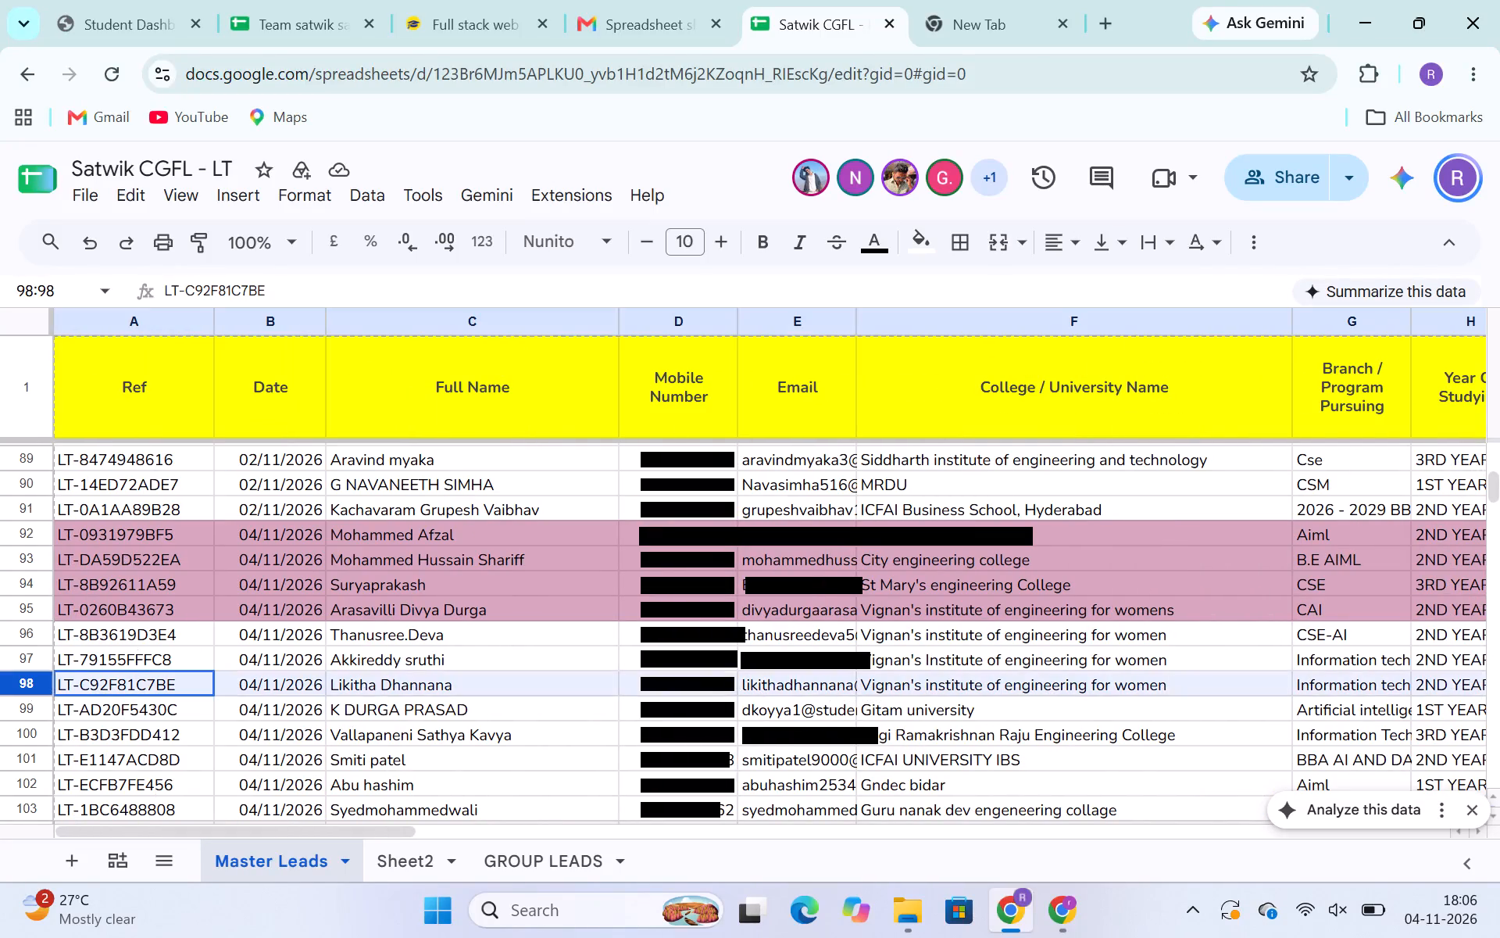
scroll(475, 717, left, 13)
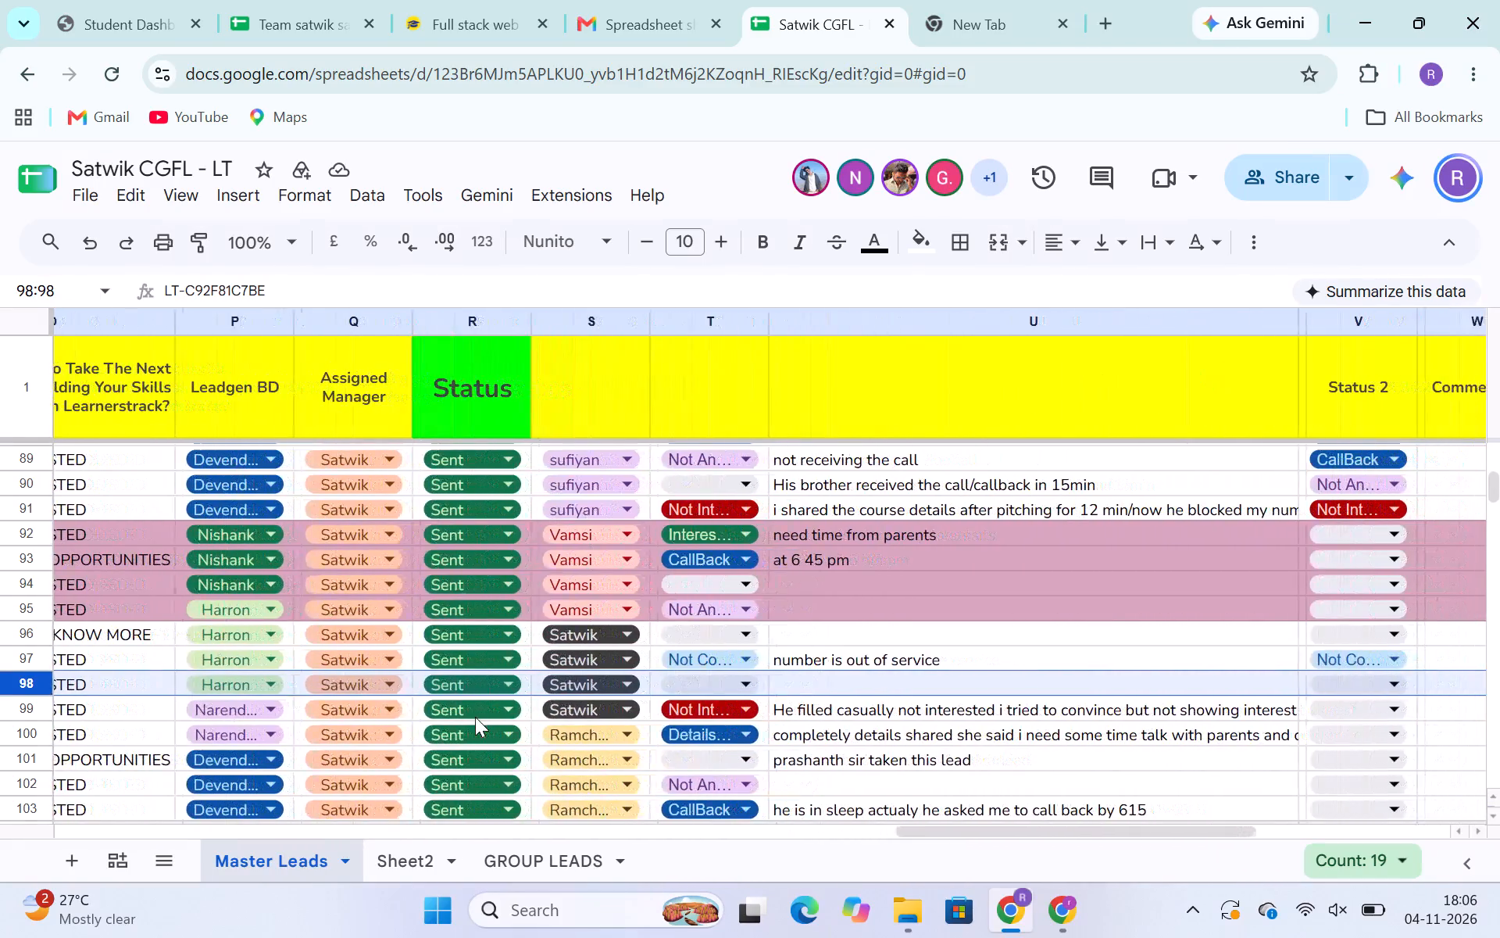
scroll(466, 713, right, 11)
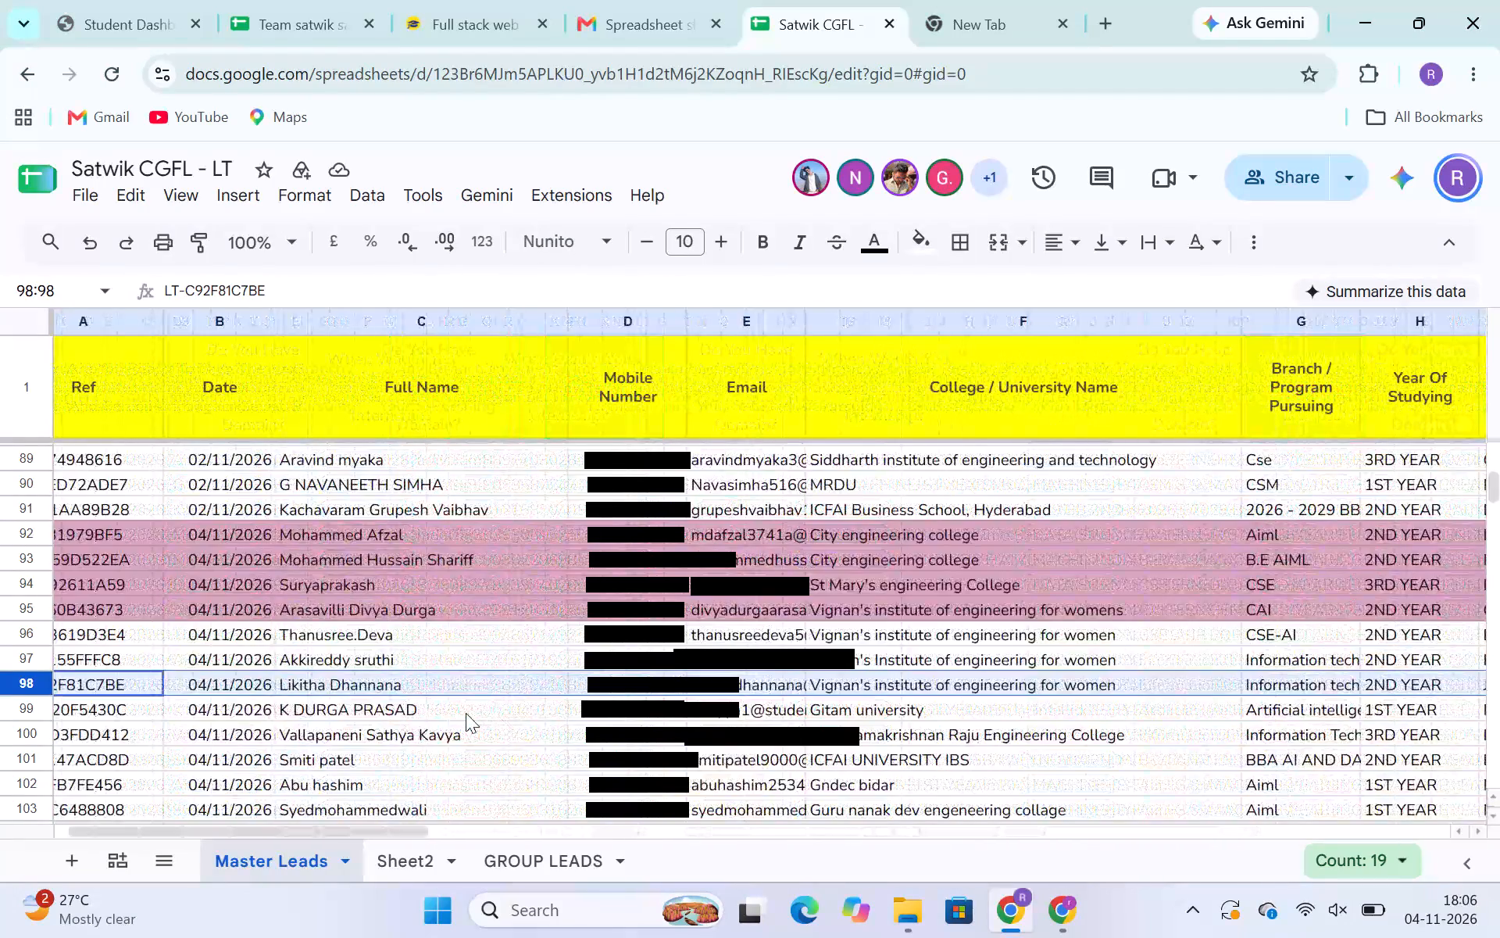
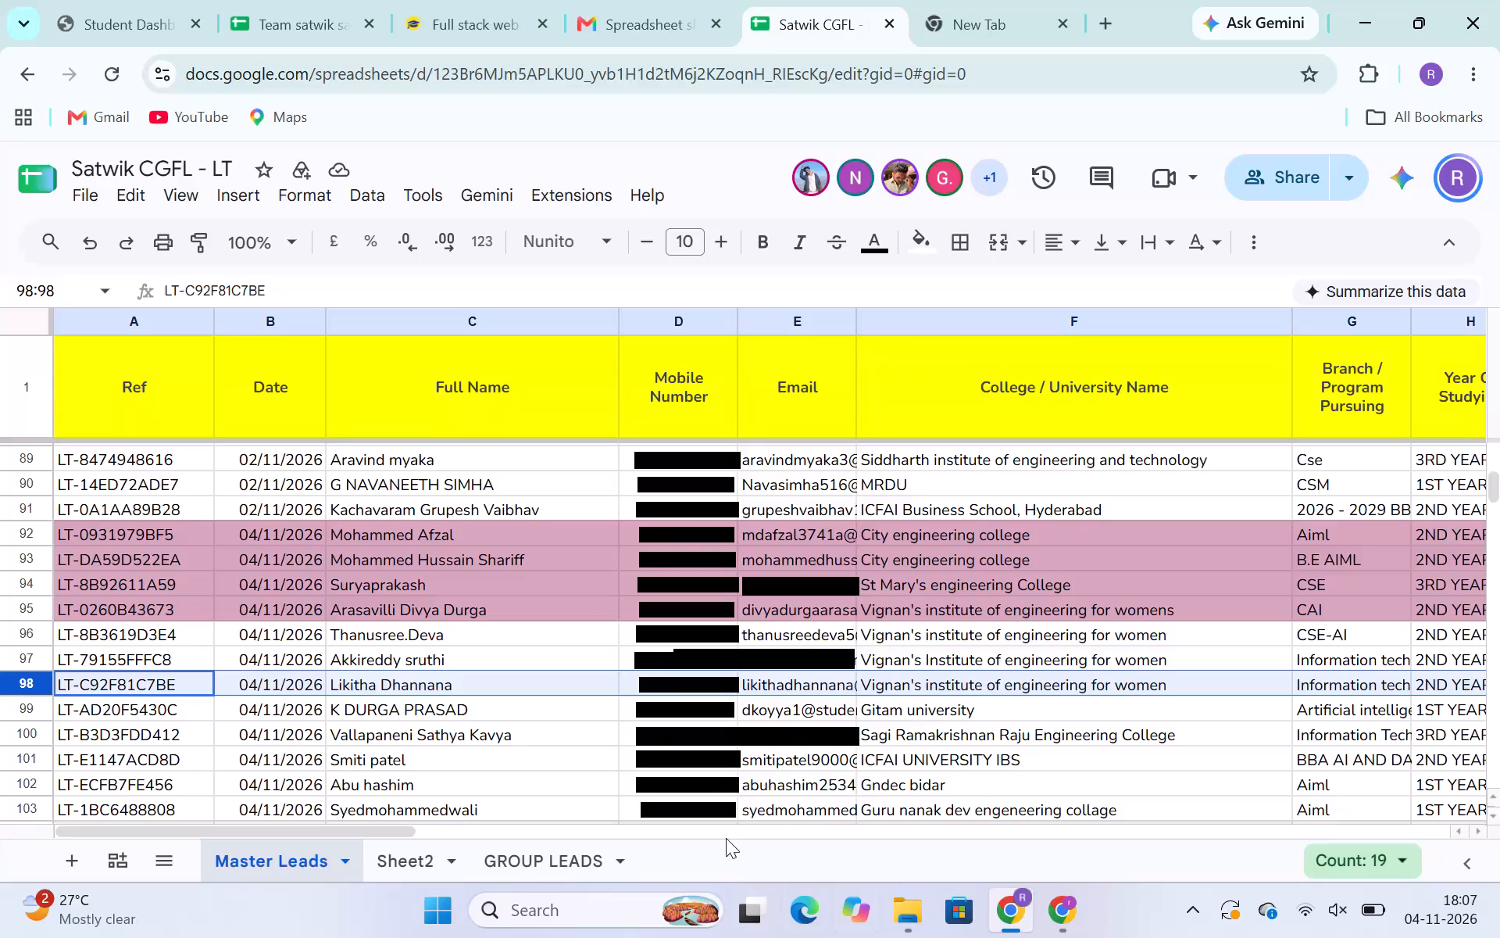
scroll(661, 739, left, 3)
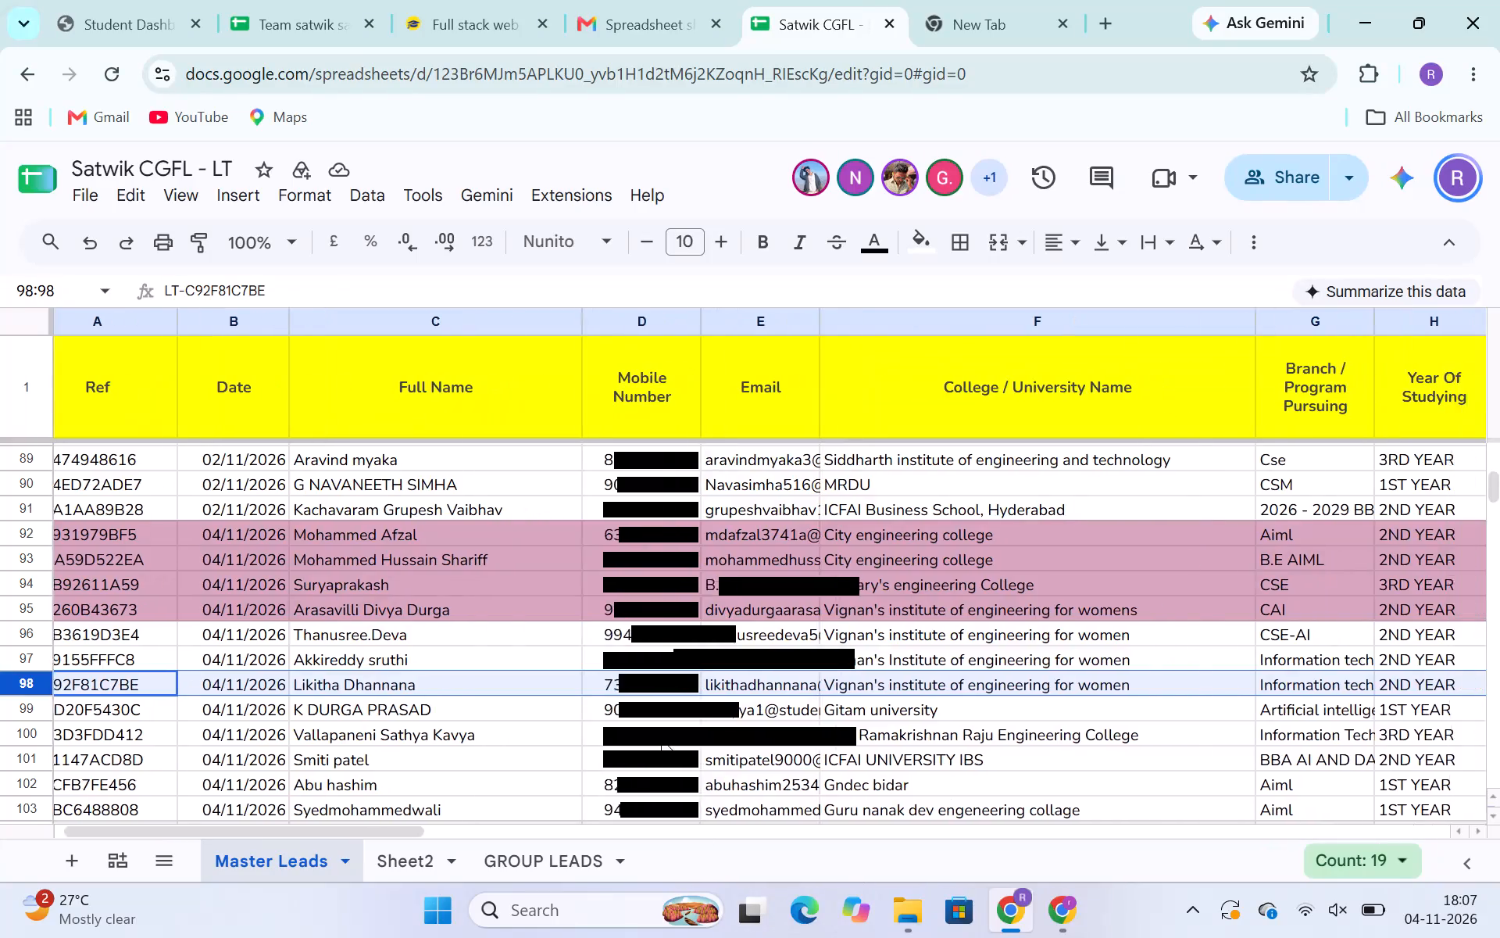
scroll(661, 739, left, 12)
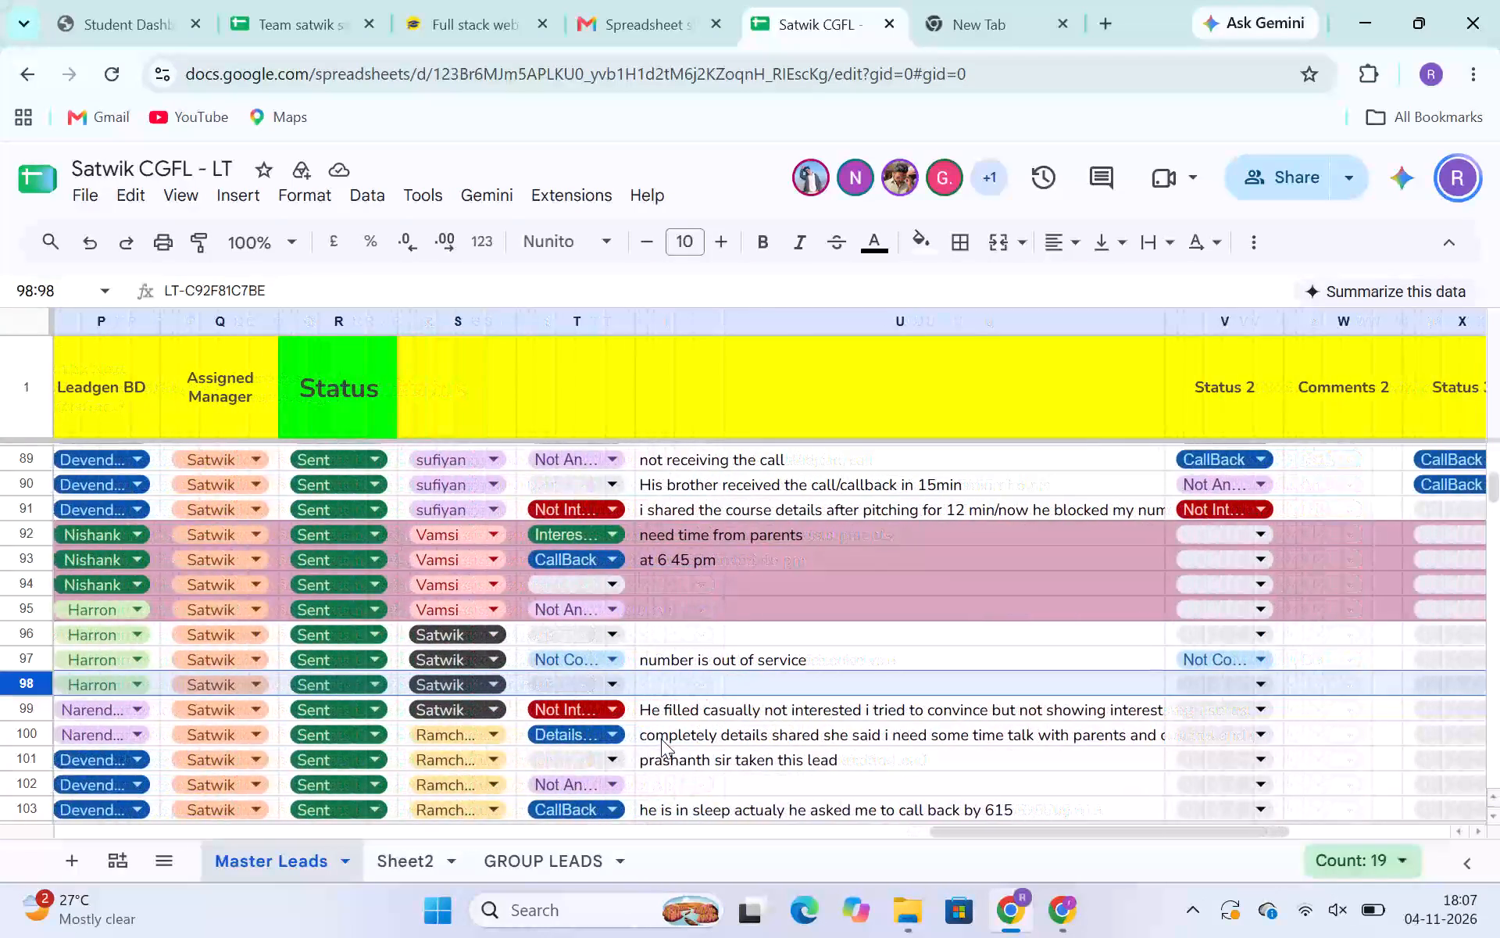
click(562, 684)
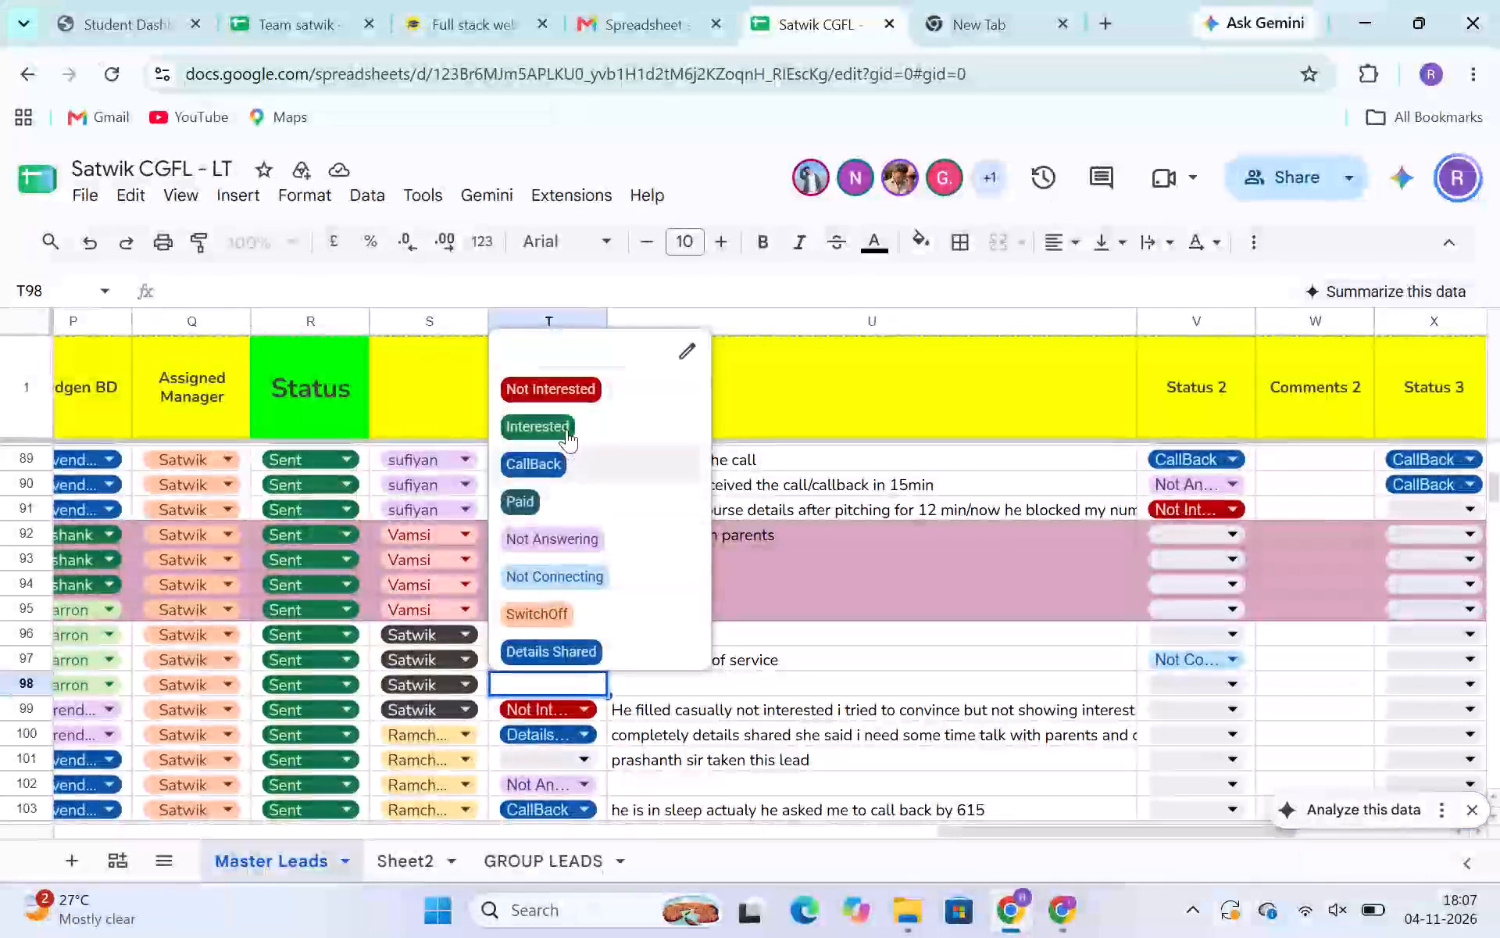
click(579, 535)
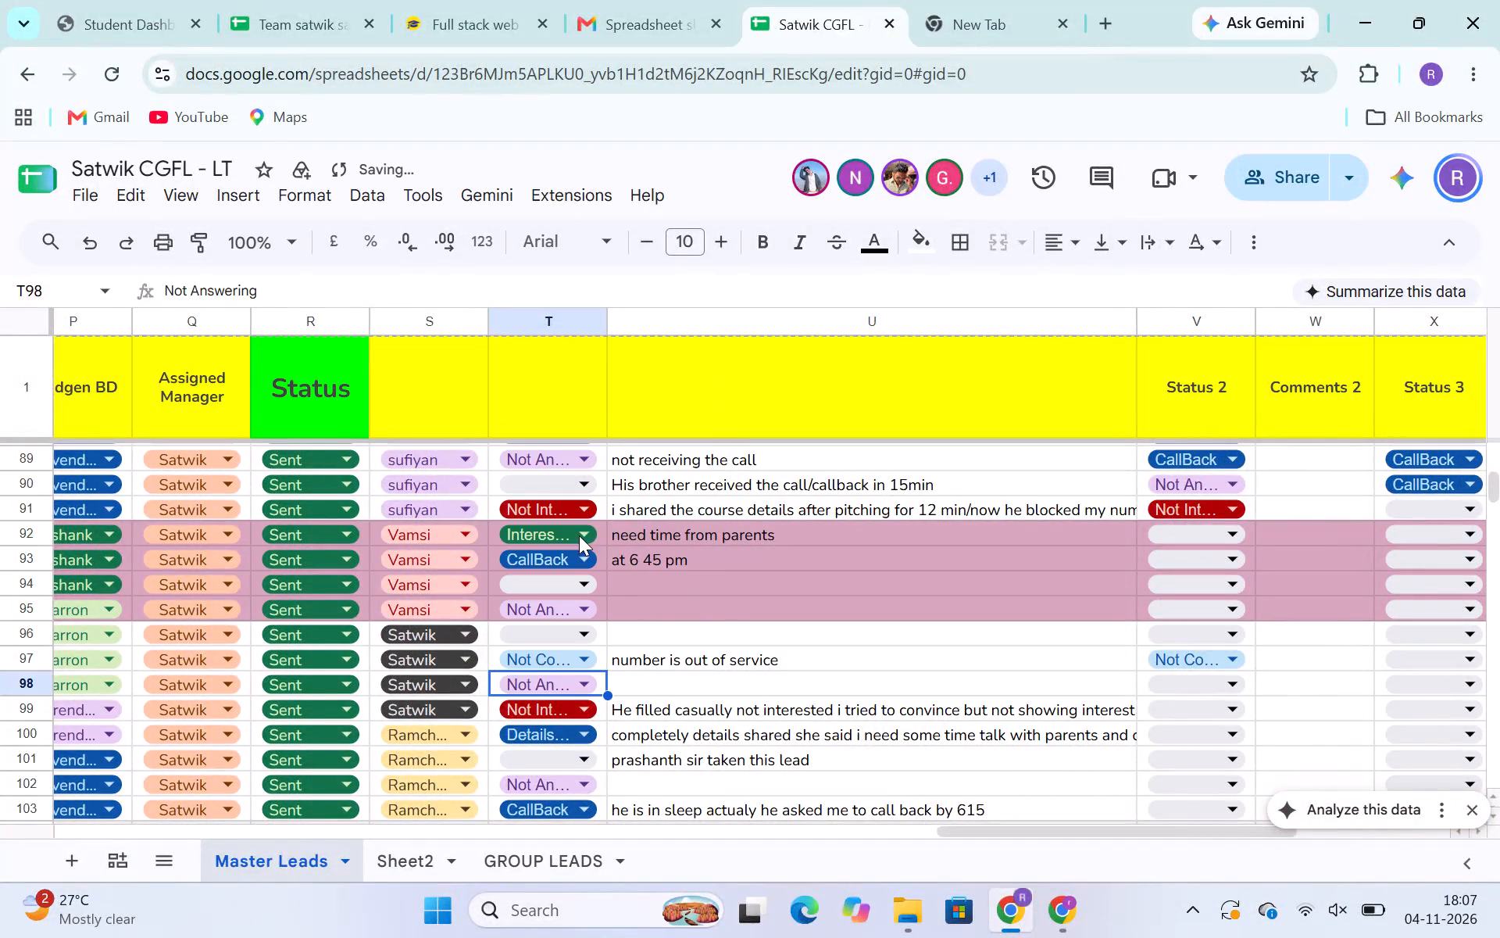
Look back through the earlier leads' call statuses and remarks in columns T to Z for entries still lacking a status.
scroll(948, 732, left, 1)
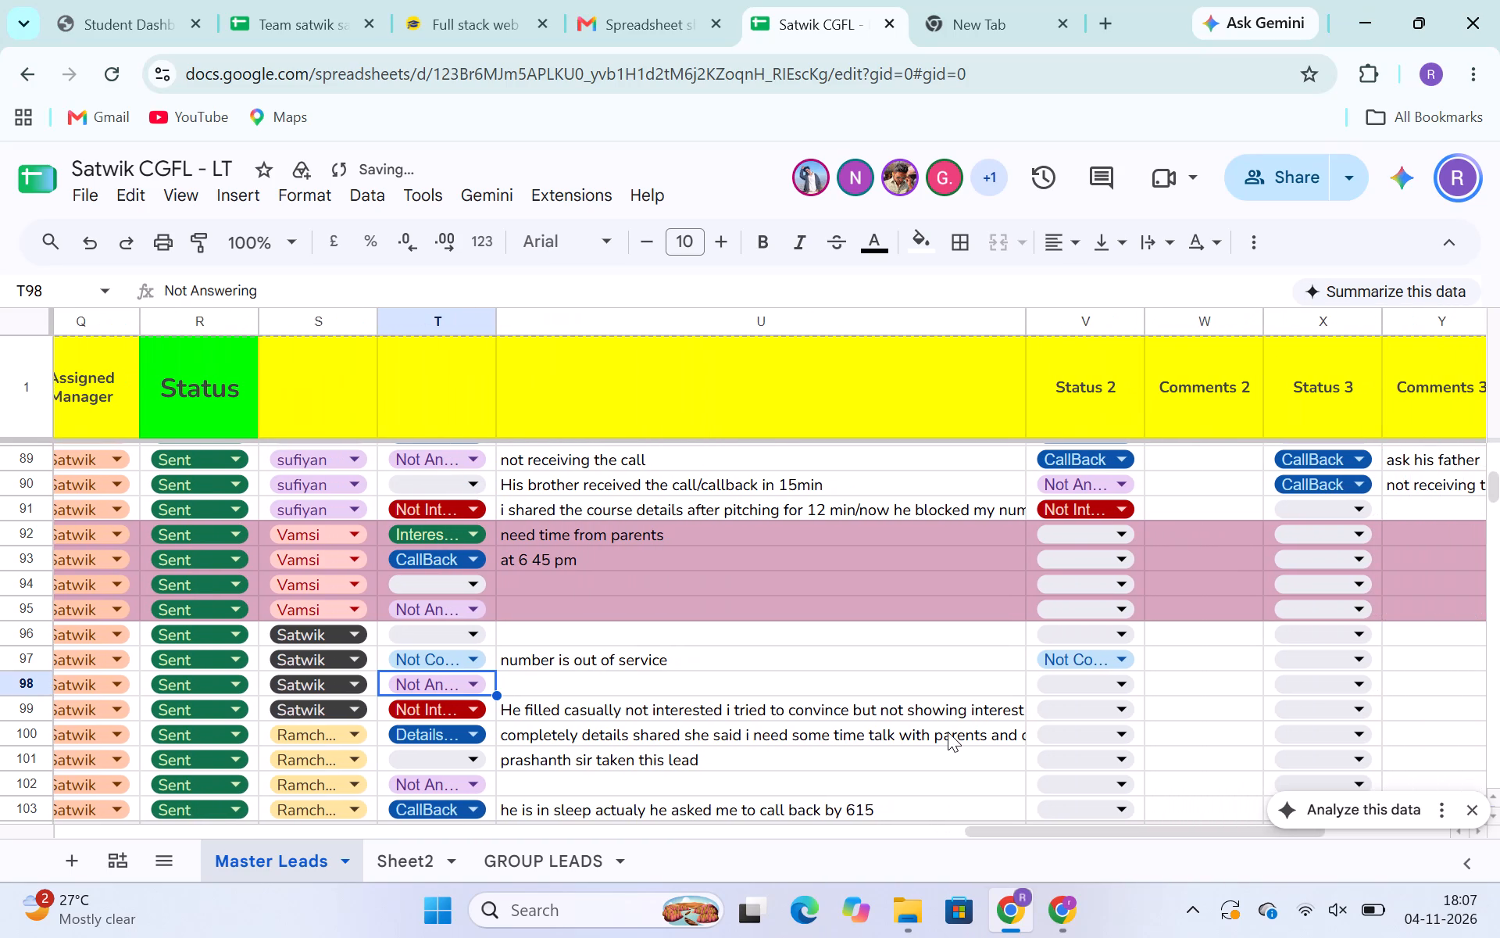
scroll(948, 732, left, 3)
scroll(948, 732, up, 8)
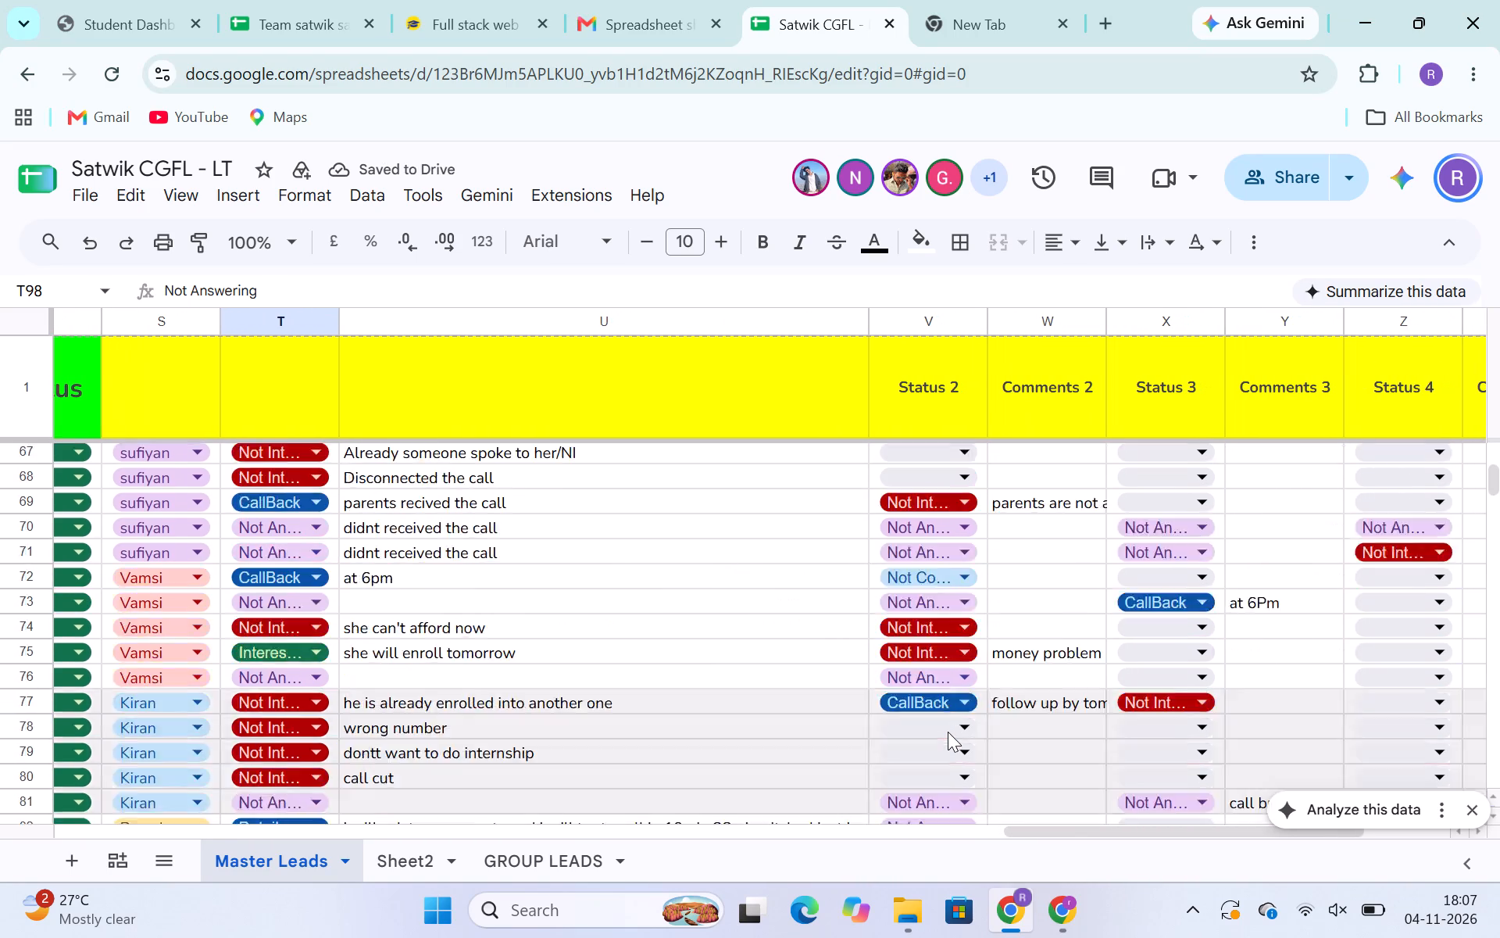
scroll(948, 732, down, 1)
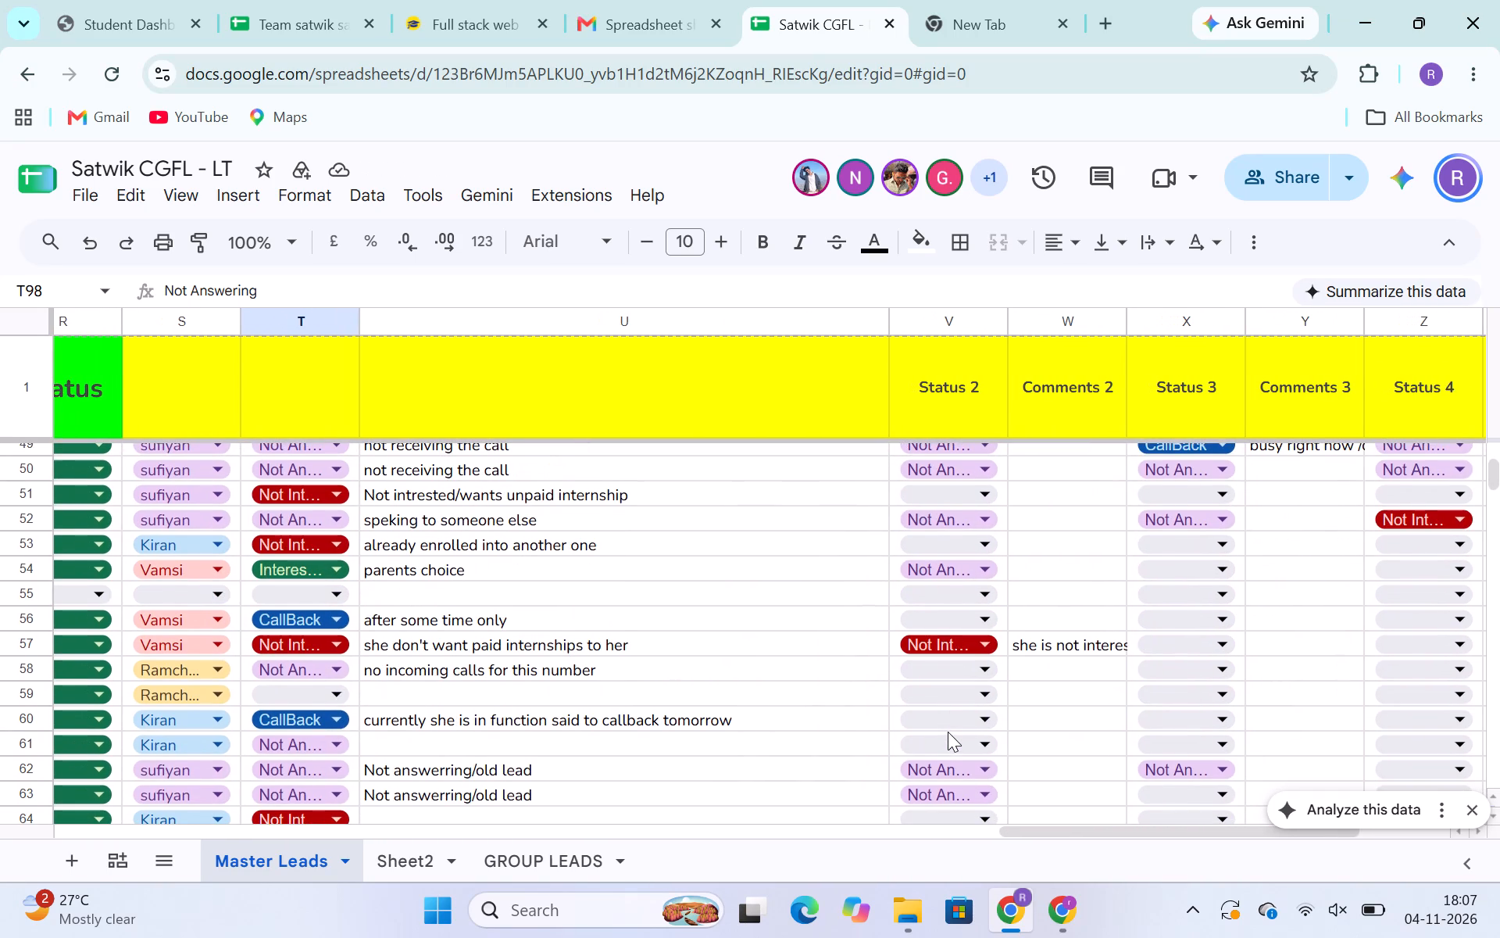
scroll(948, 732, down, 2)
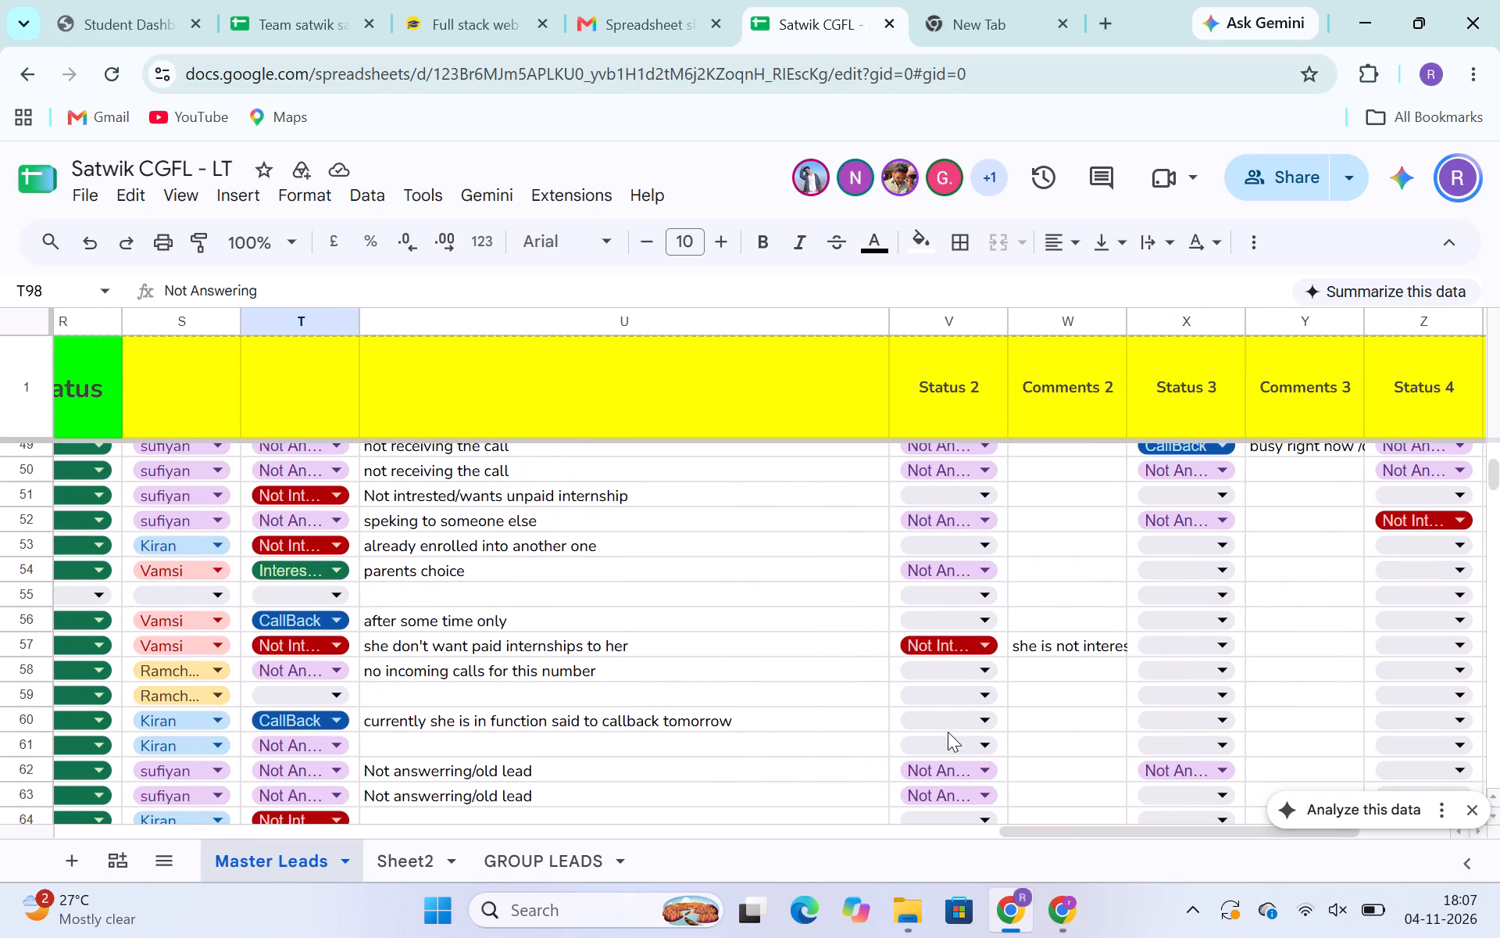
scroll(948, 732, down, 2)
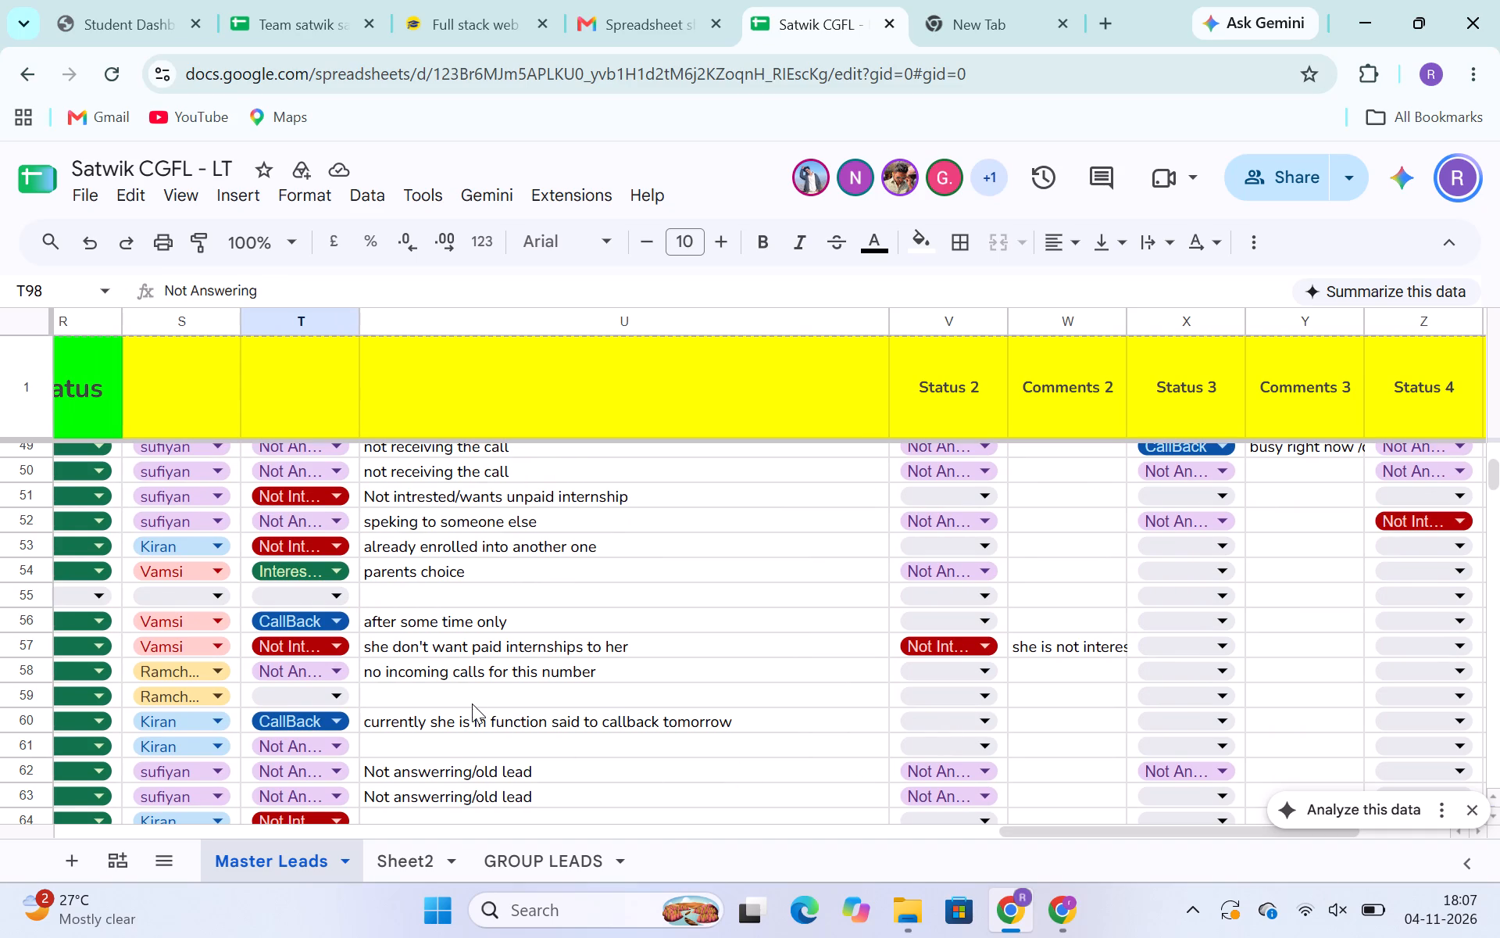
click(472, 703)
scroll(472, 703, right, 7)
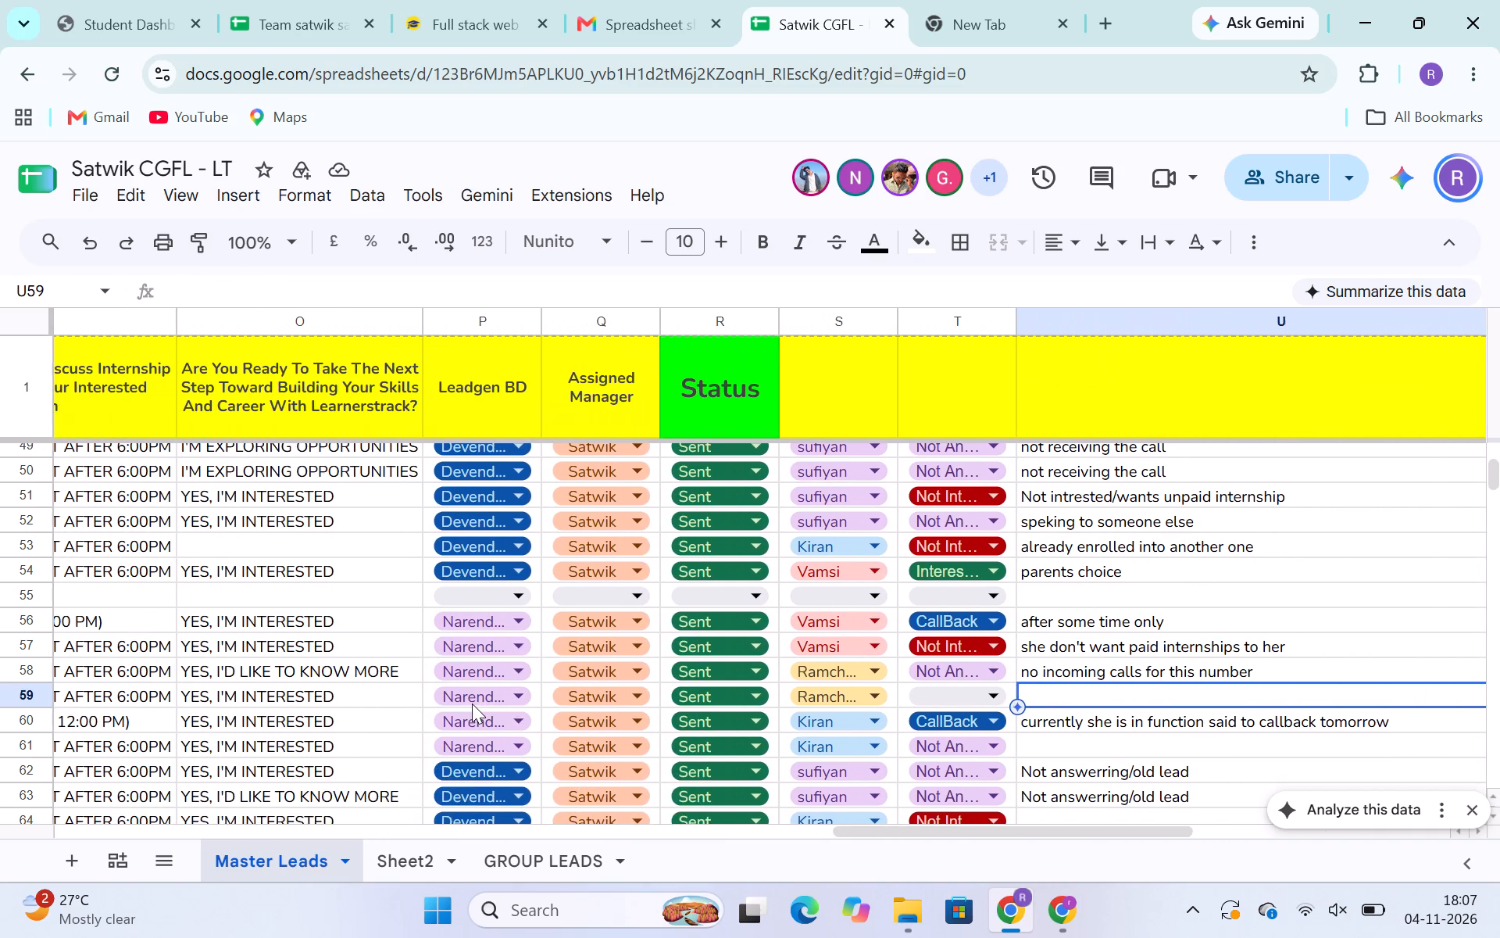
scroll(472, 703, right, 7)
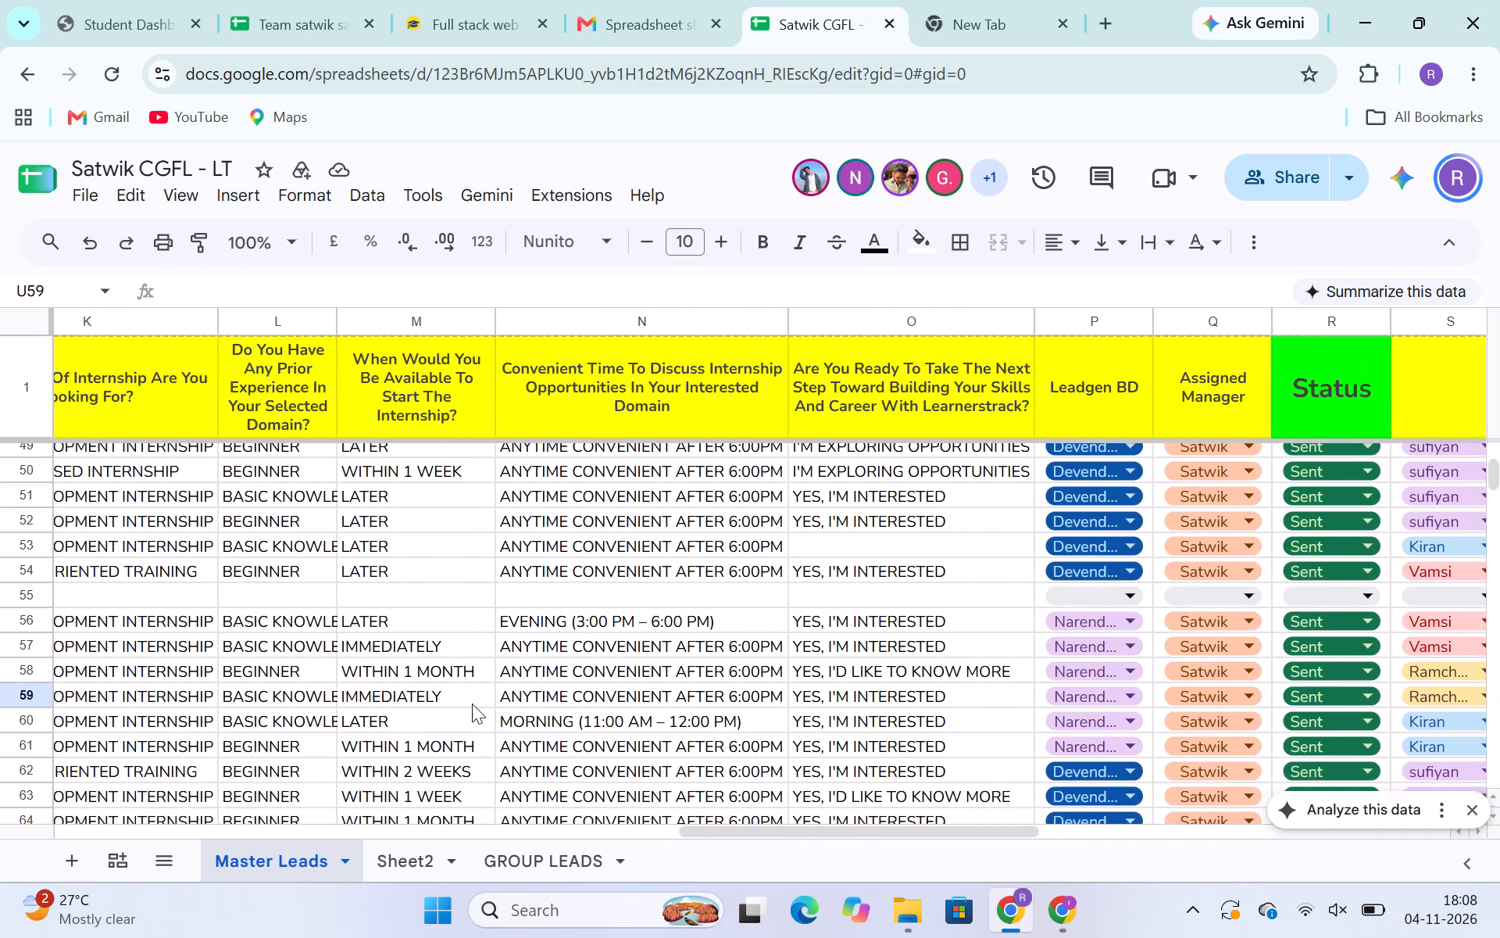
scroll(472, 703, right, 2)
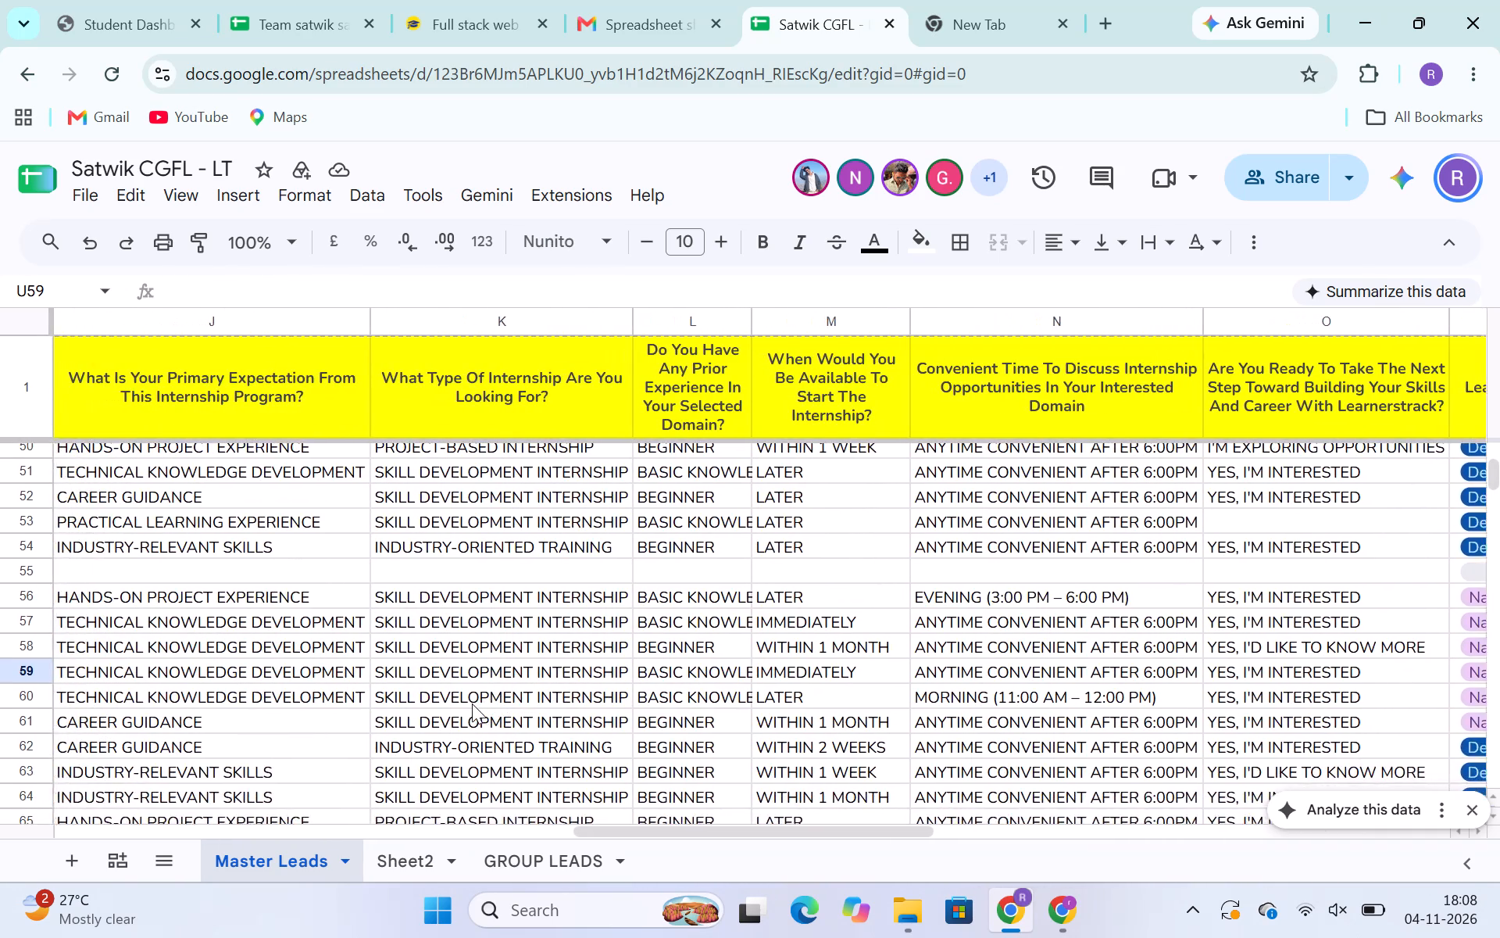
scroll(472, 703, right, 1)
scroll(472, 703, left, 3)
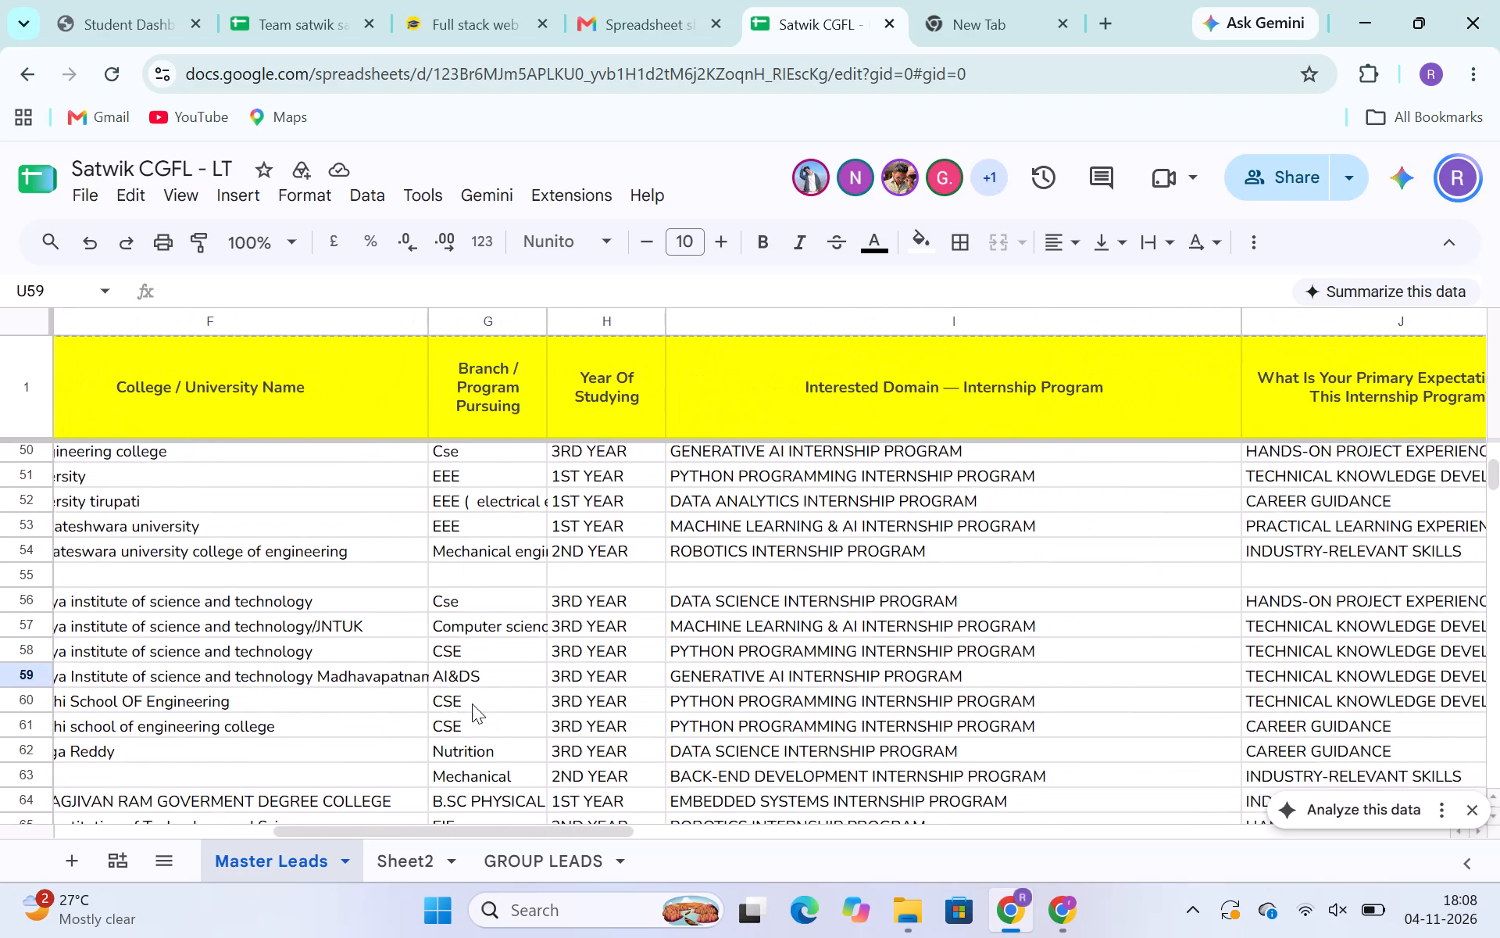
scroll(472, 703, left, 11)
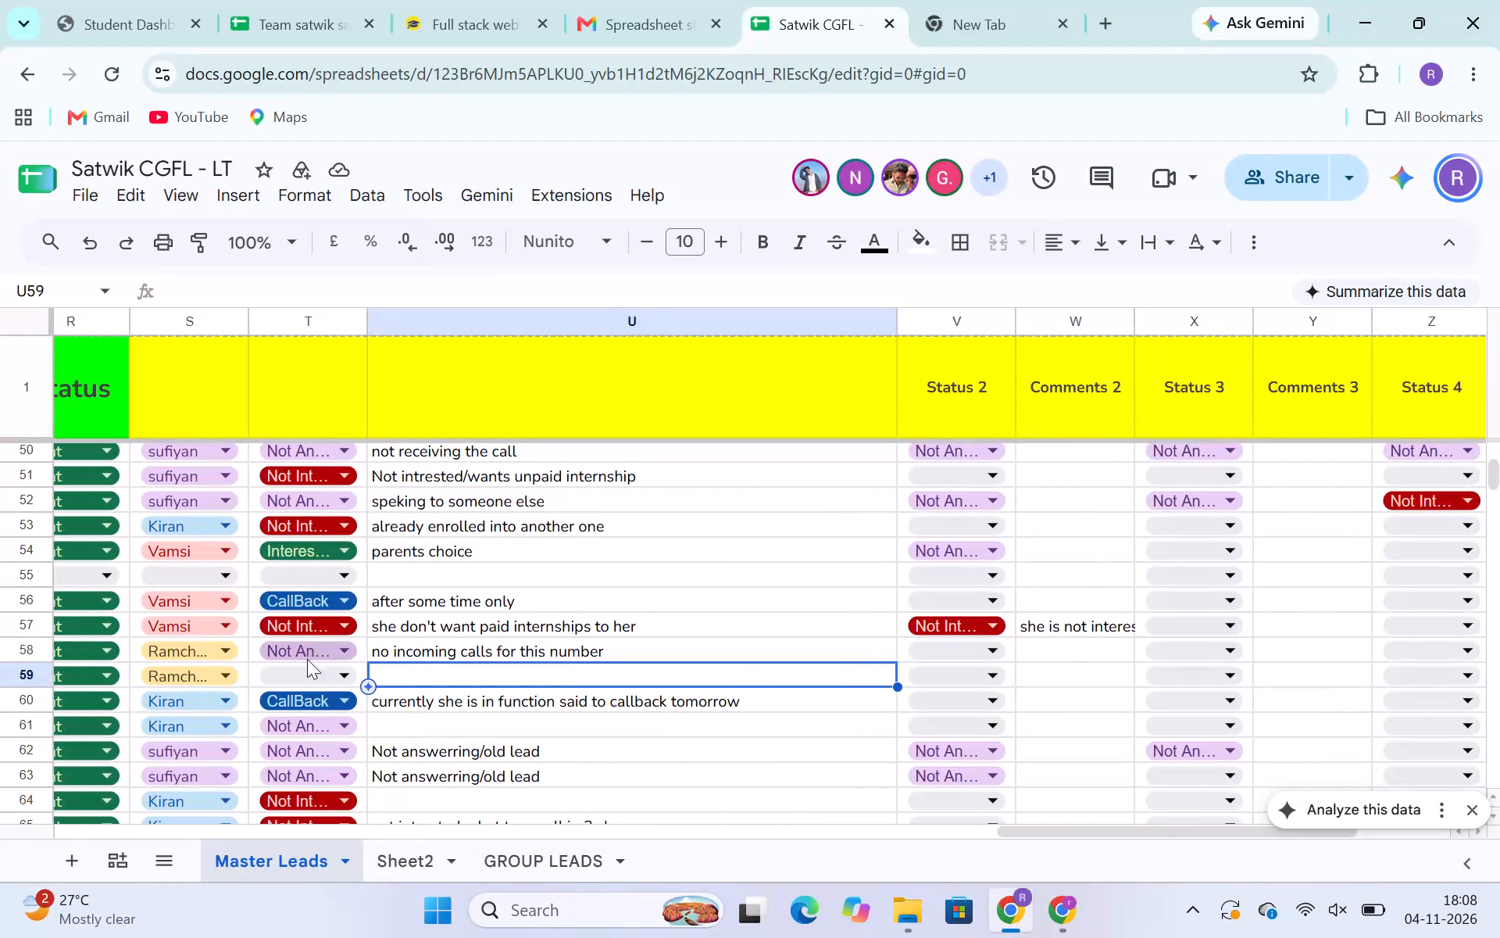
click(35, 678)
scroll(352, 688, right, 15)
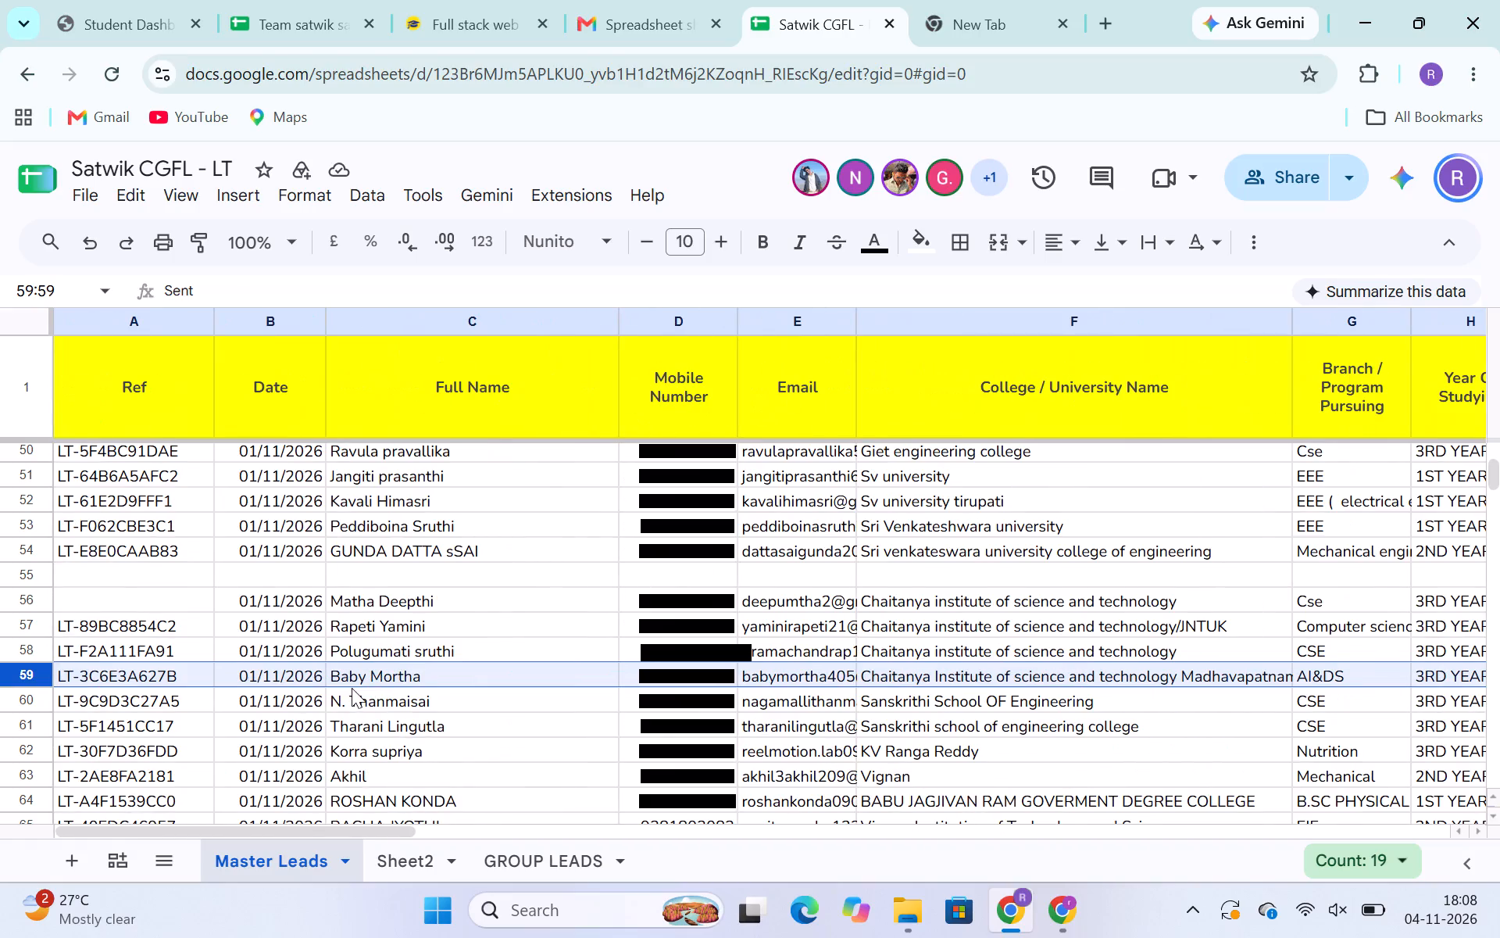
click(514, 678)
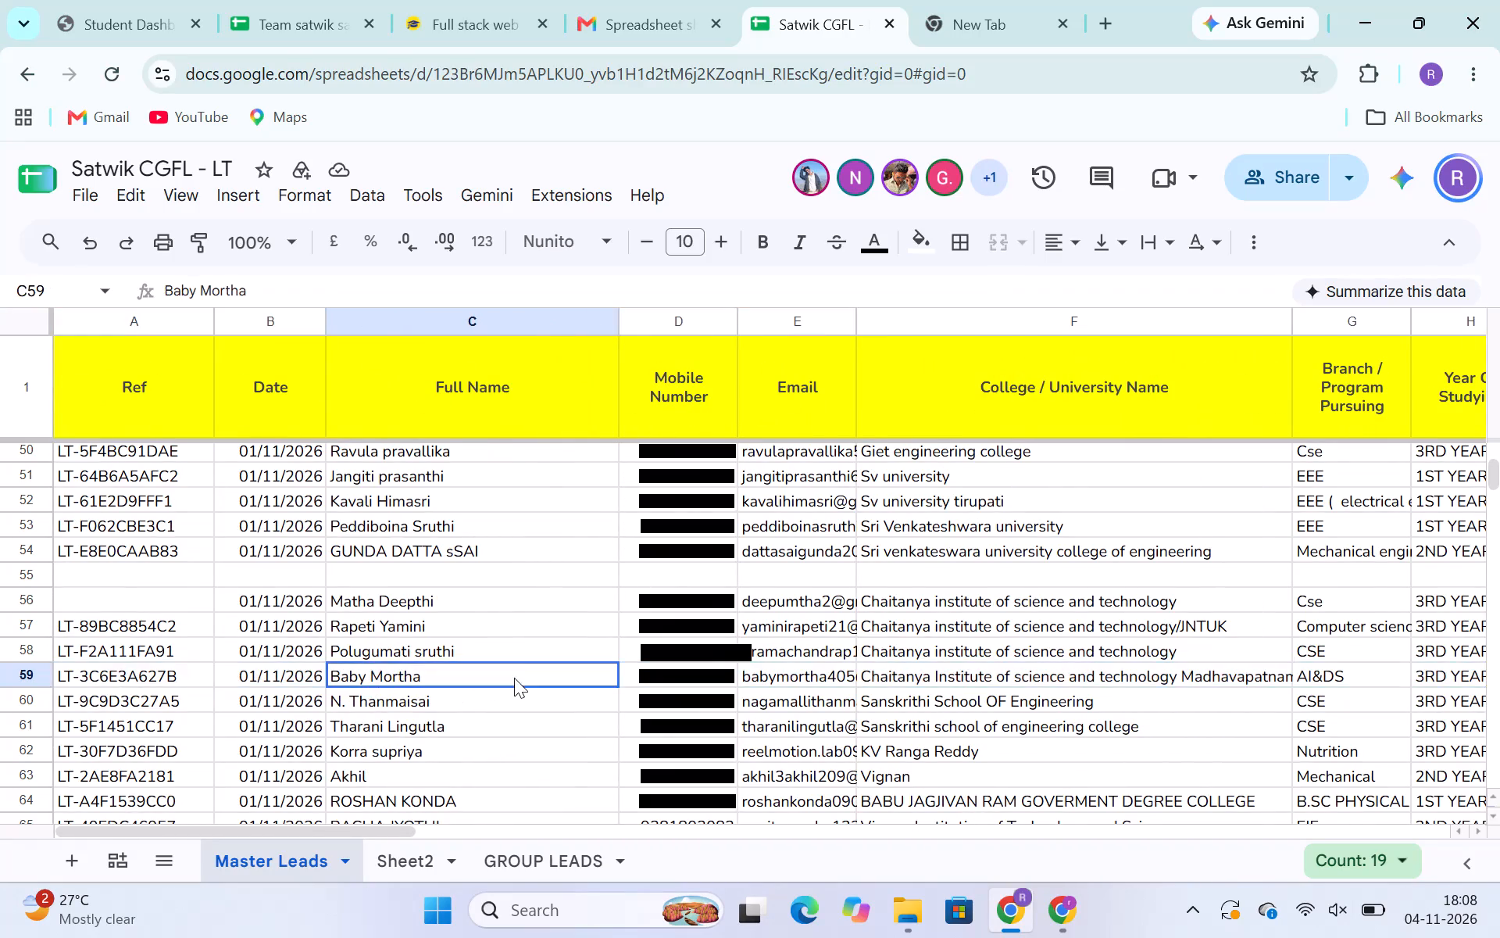
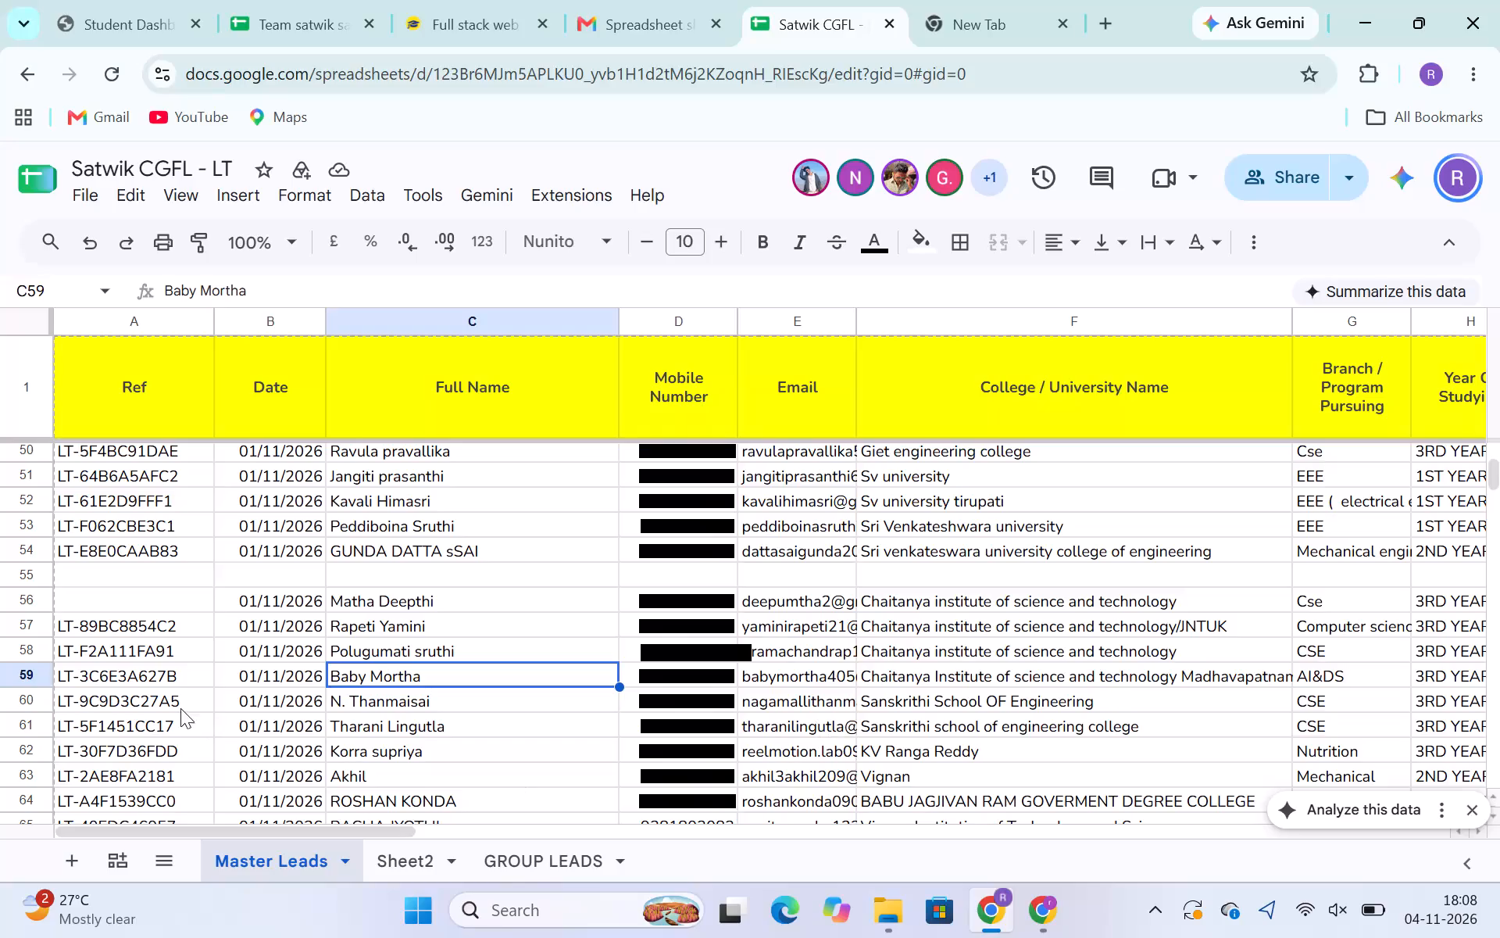
click(40, 679)
scroll(554, 713, left, 16)
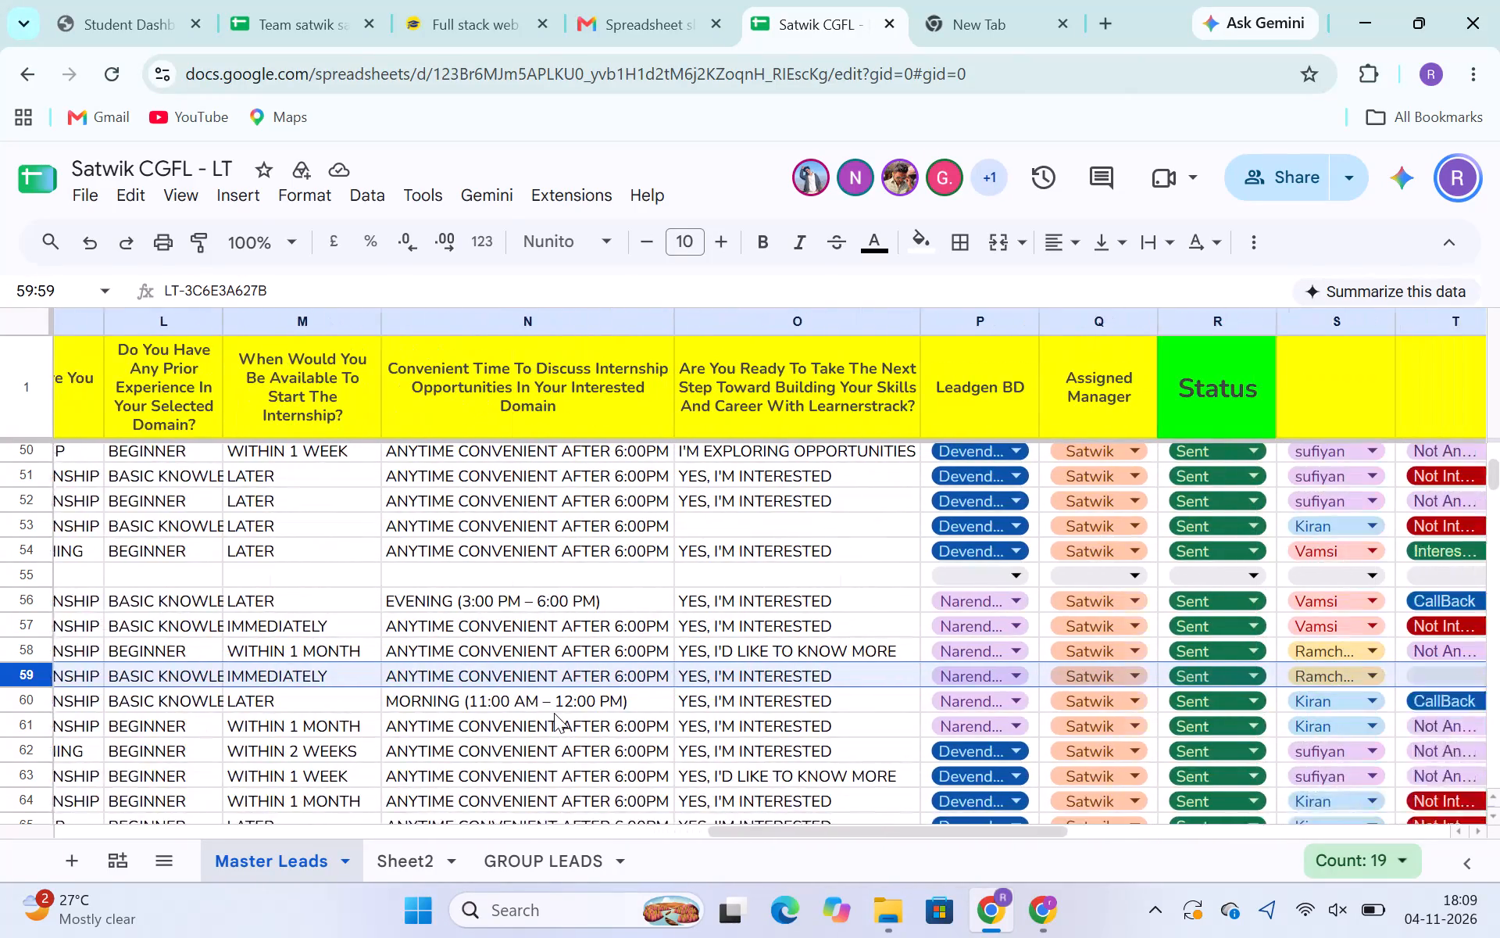
scroll(554, 713, left, 3)
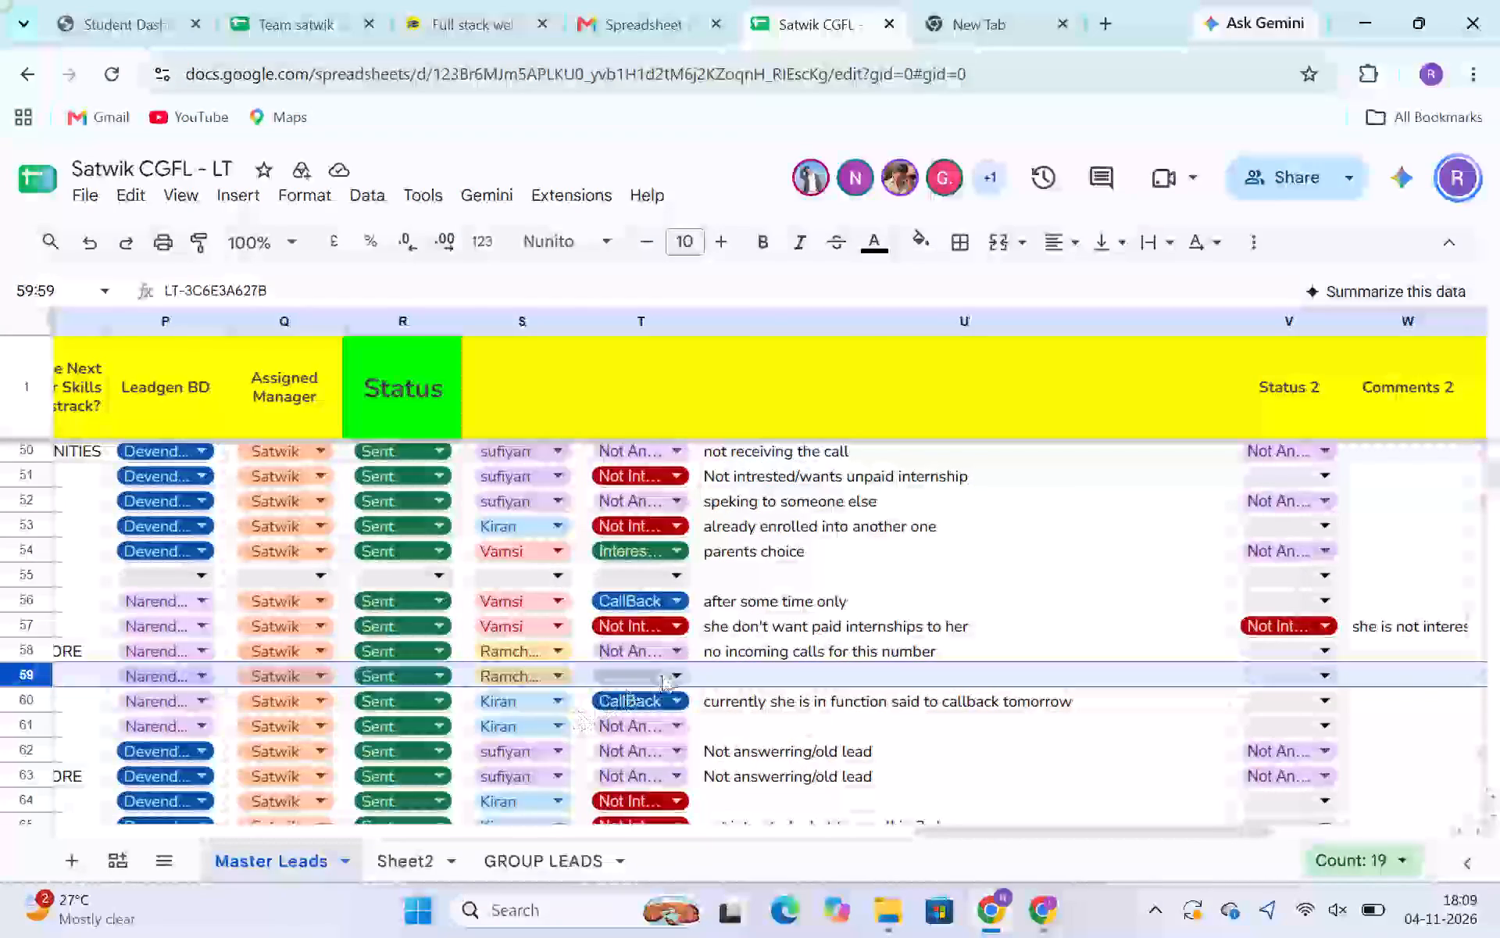
click(662, 673)
click(651, 364)
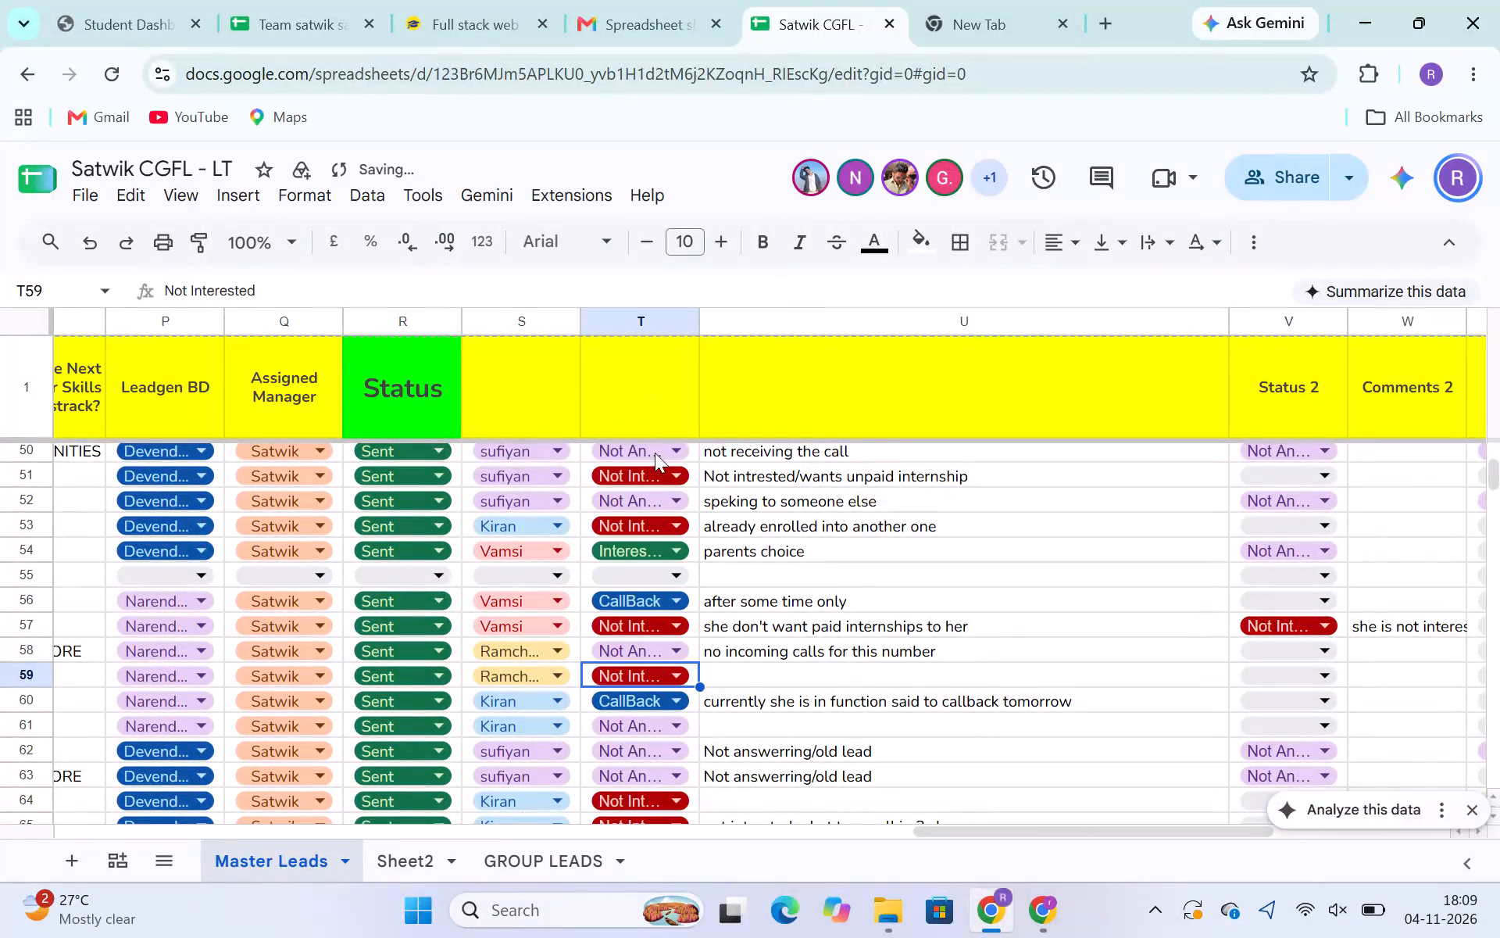
scroll(734, 833, down, 1)
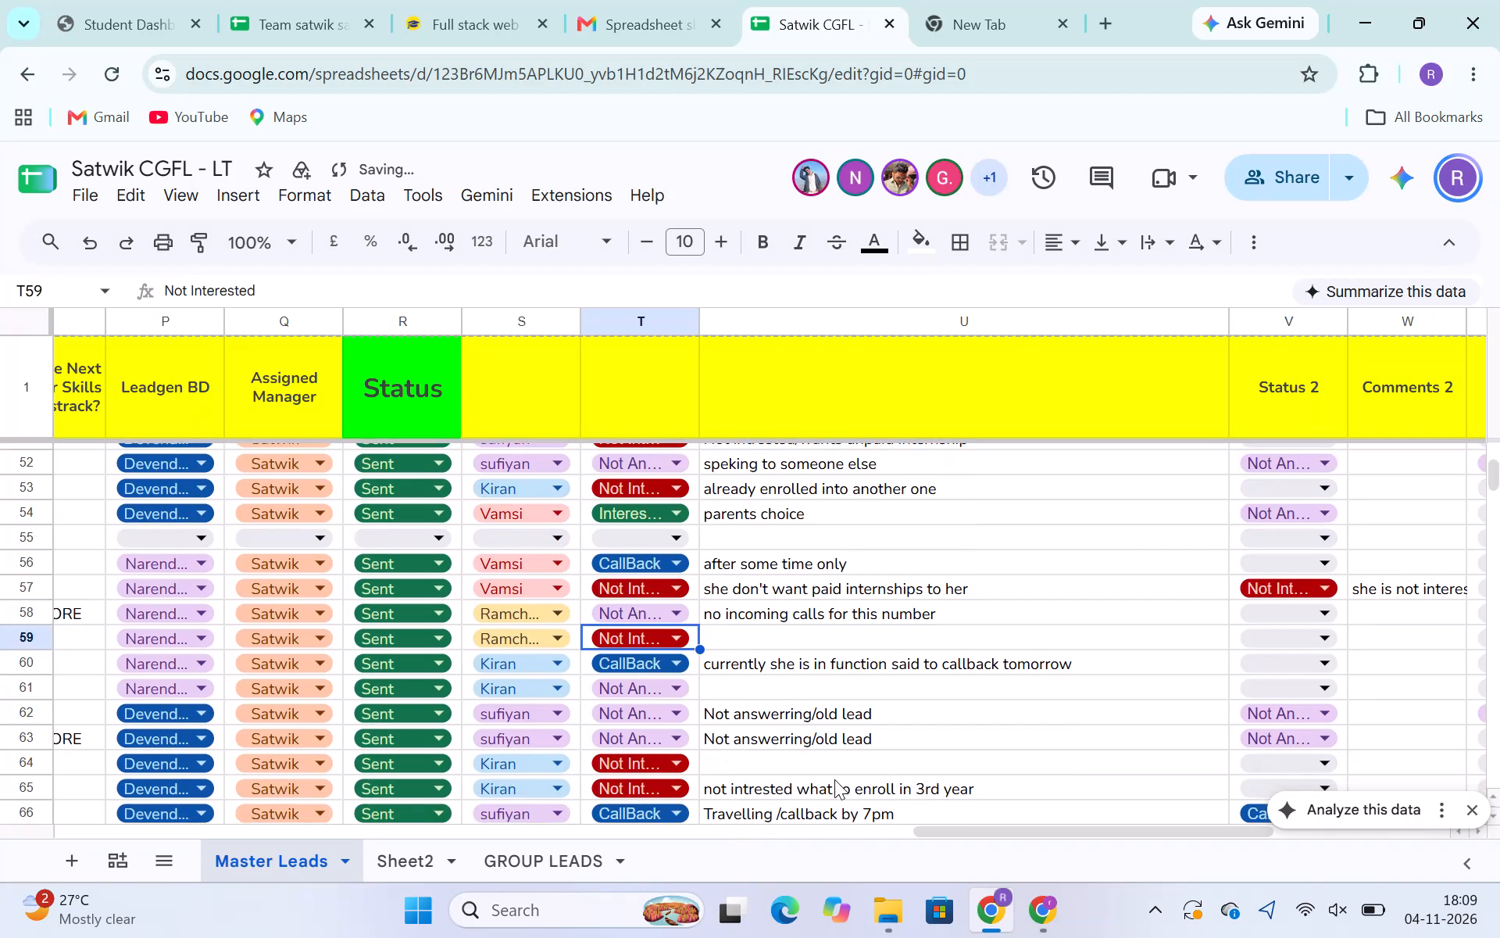
scroll(392, 613, right, 4)
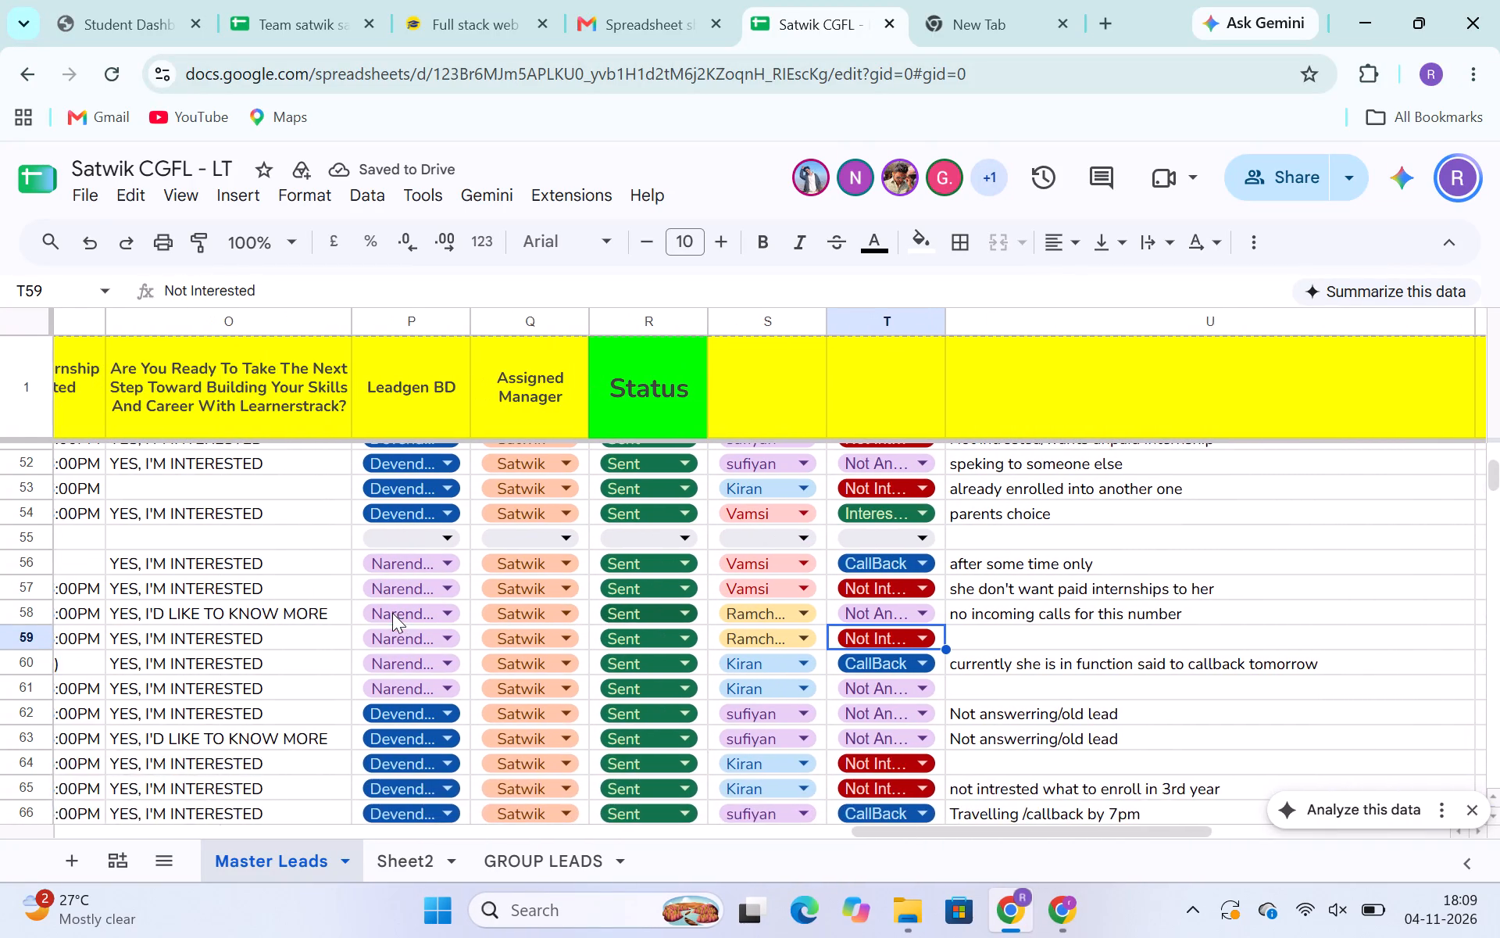
scroll(392, 613, right, 6)
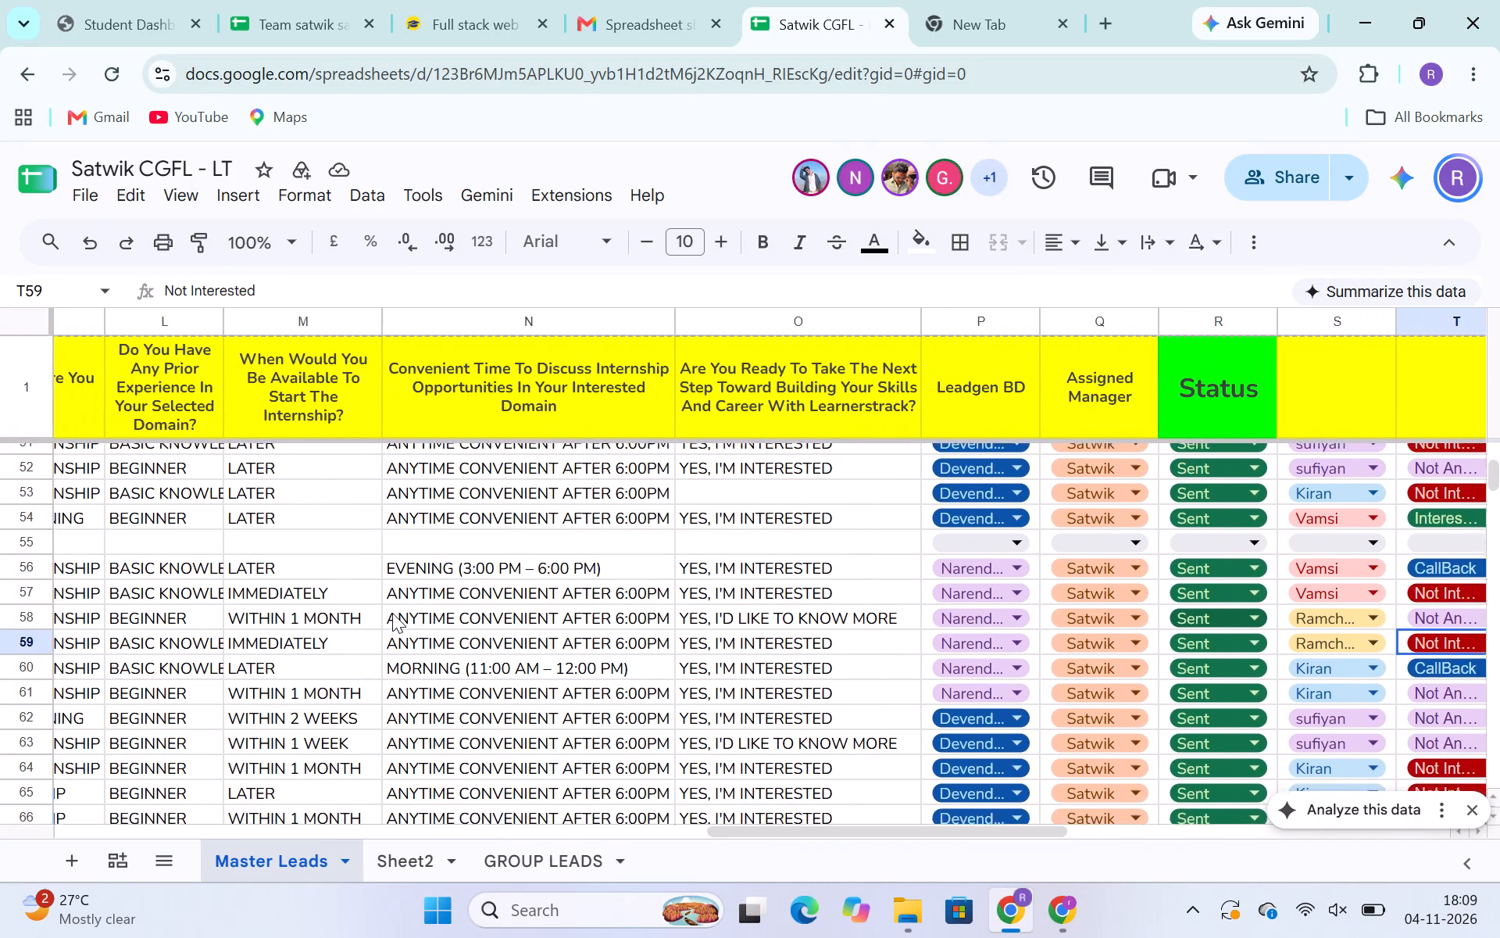
scroll(392, 613, right, 1)
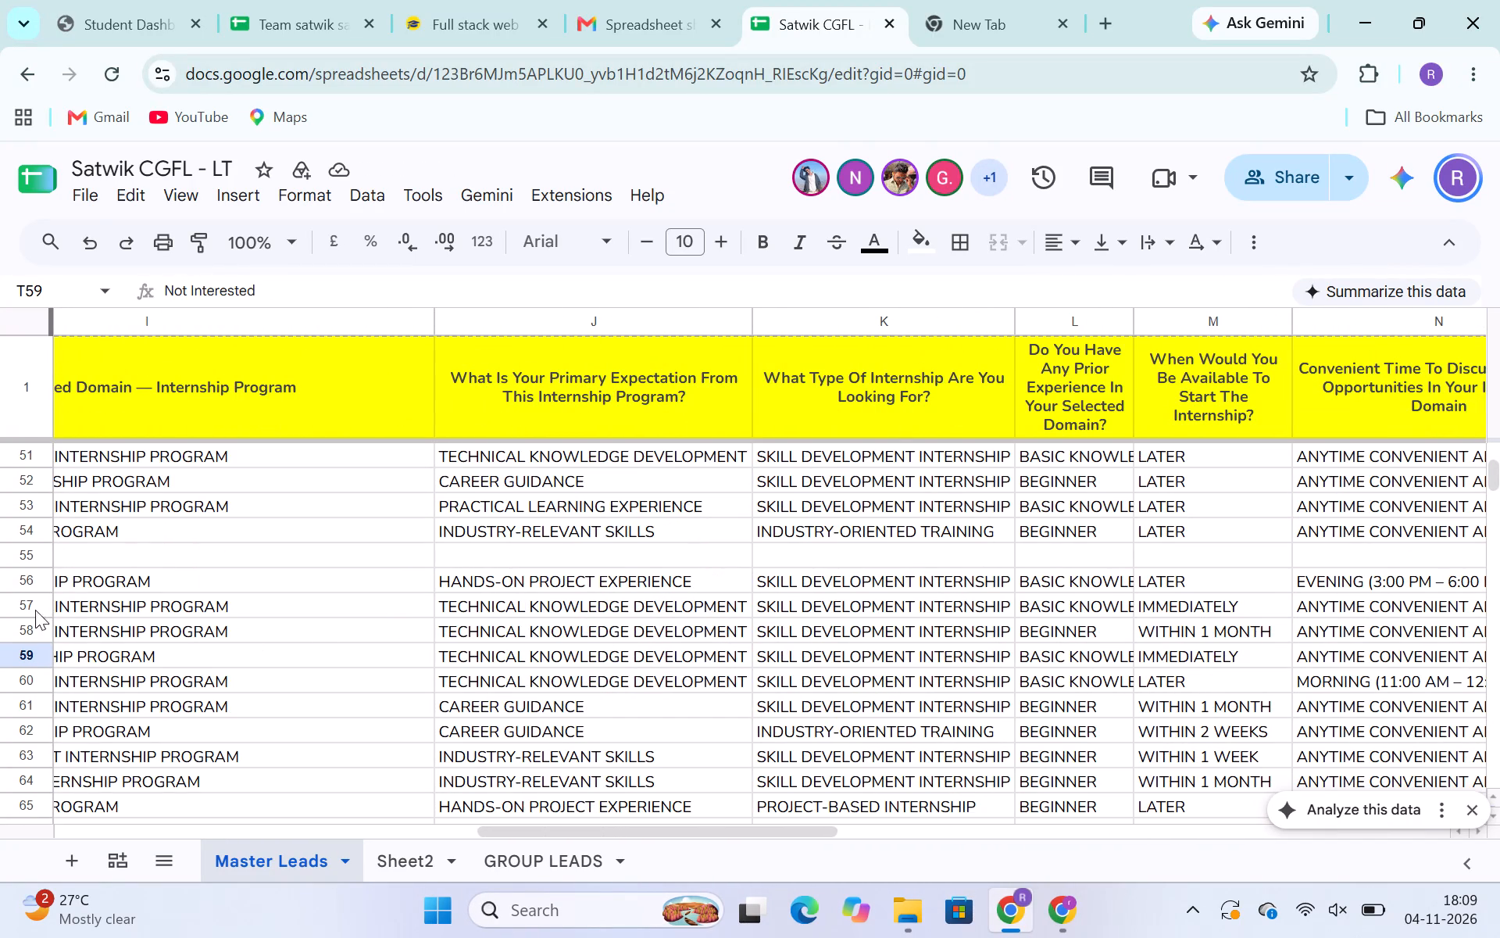
click(25, 630)
scroll(205, 666, right, 13)
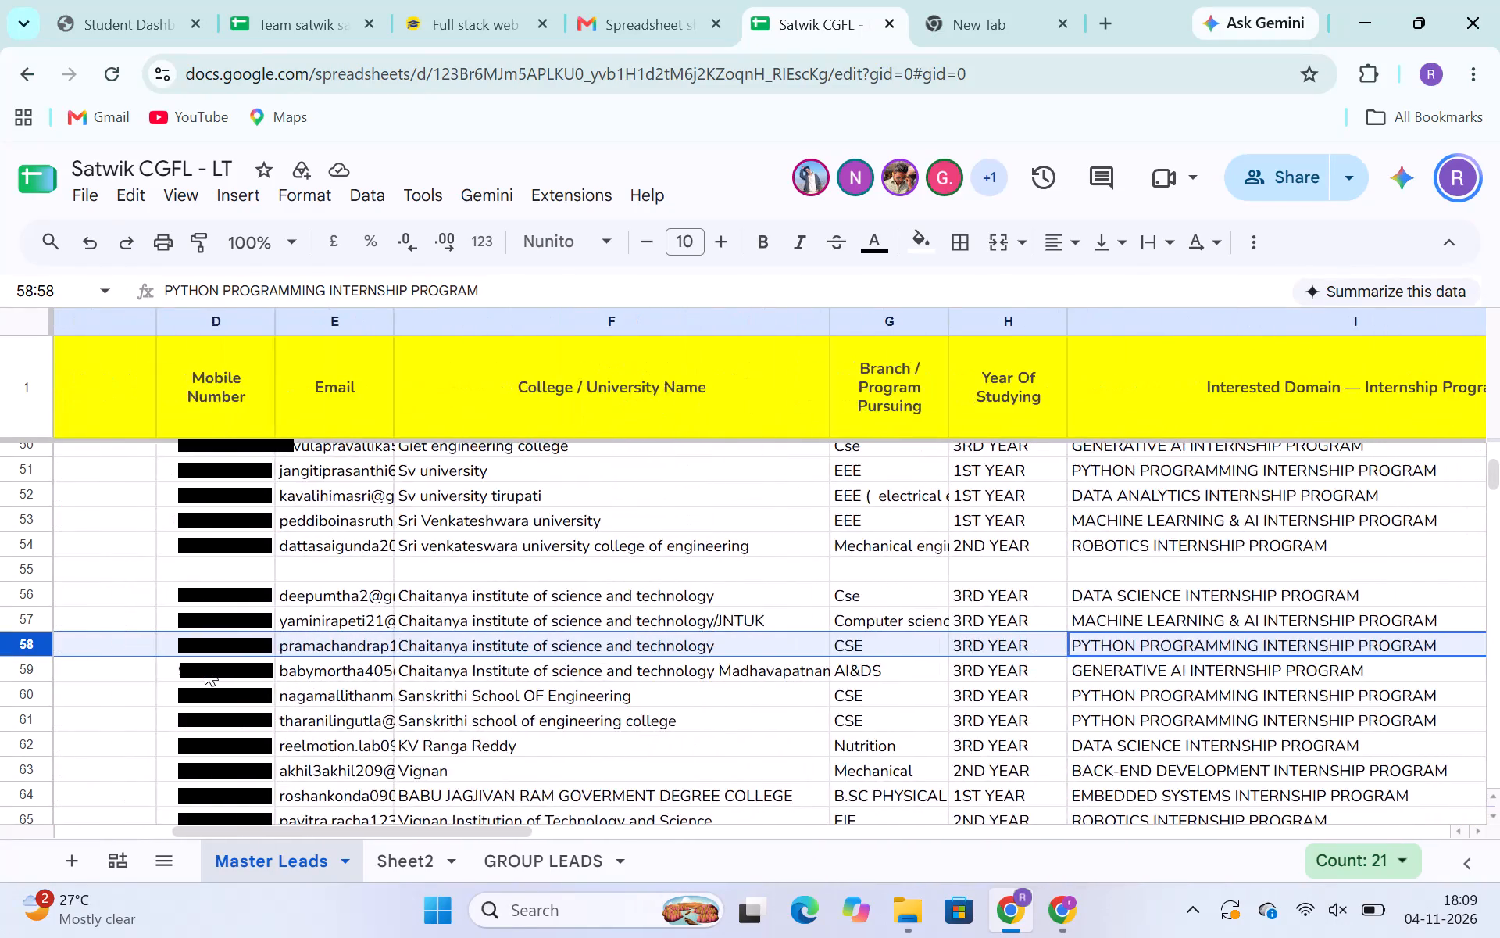
scroll(205, 666, right, 3)
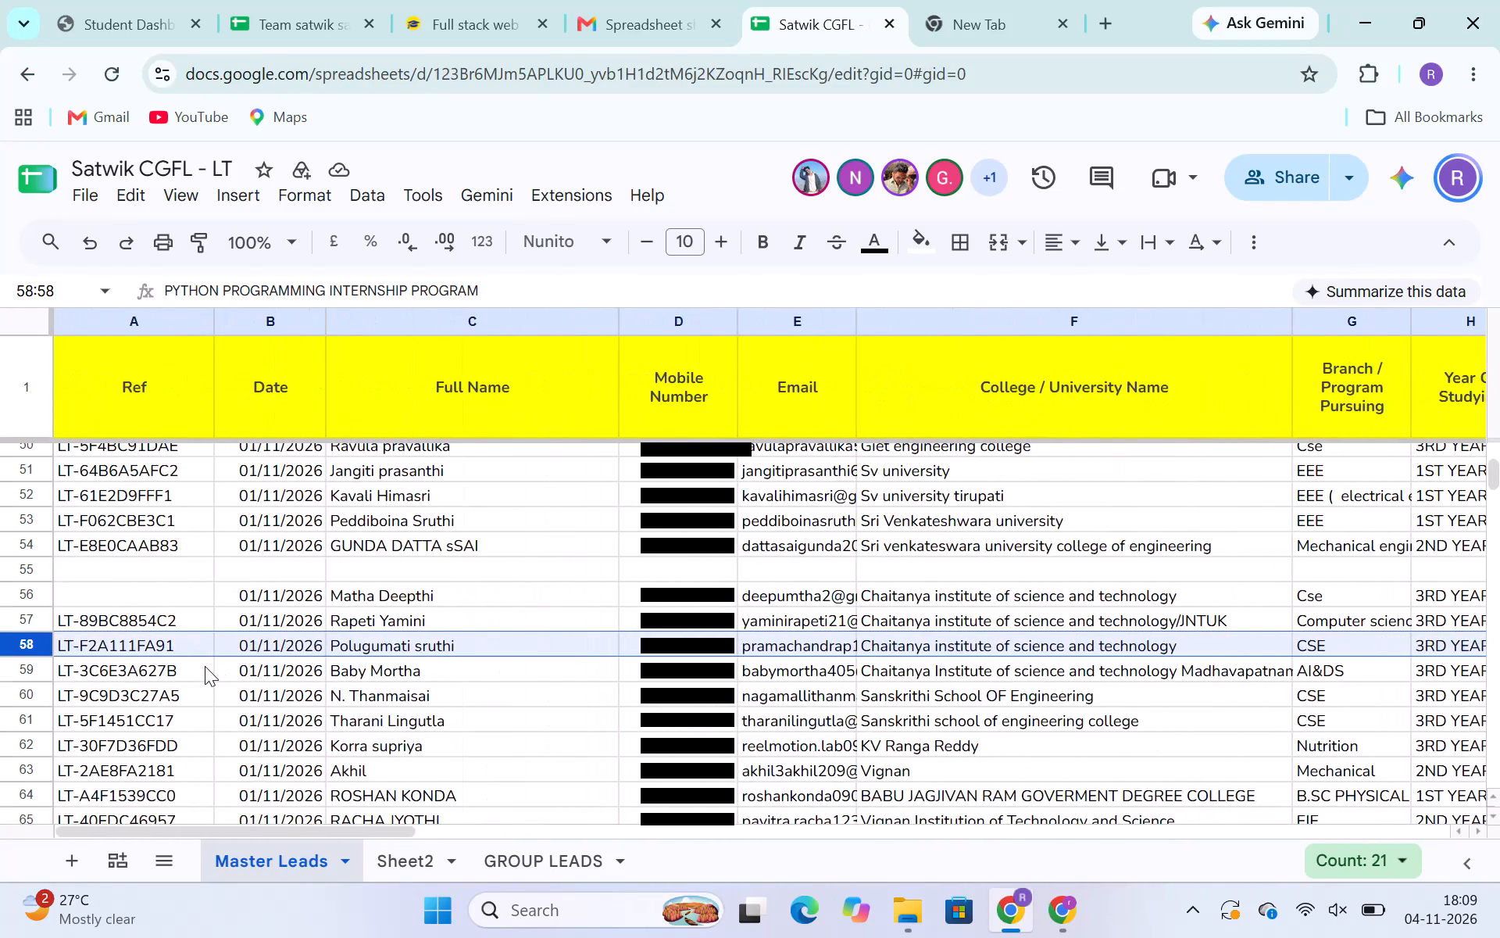
Look through the leads below row 58 to the end of the list, focusing on those dated 04/11/2026.
scroll(205, 666, down, 2)
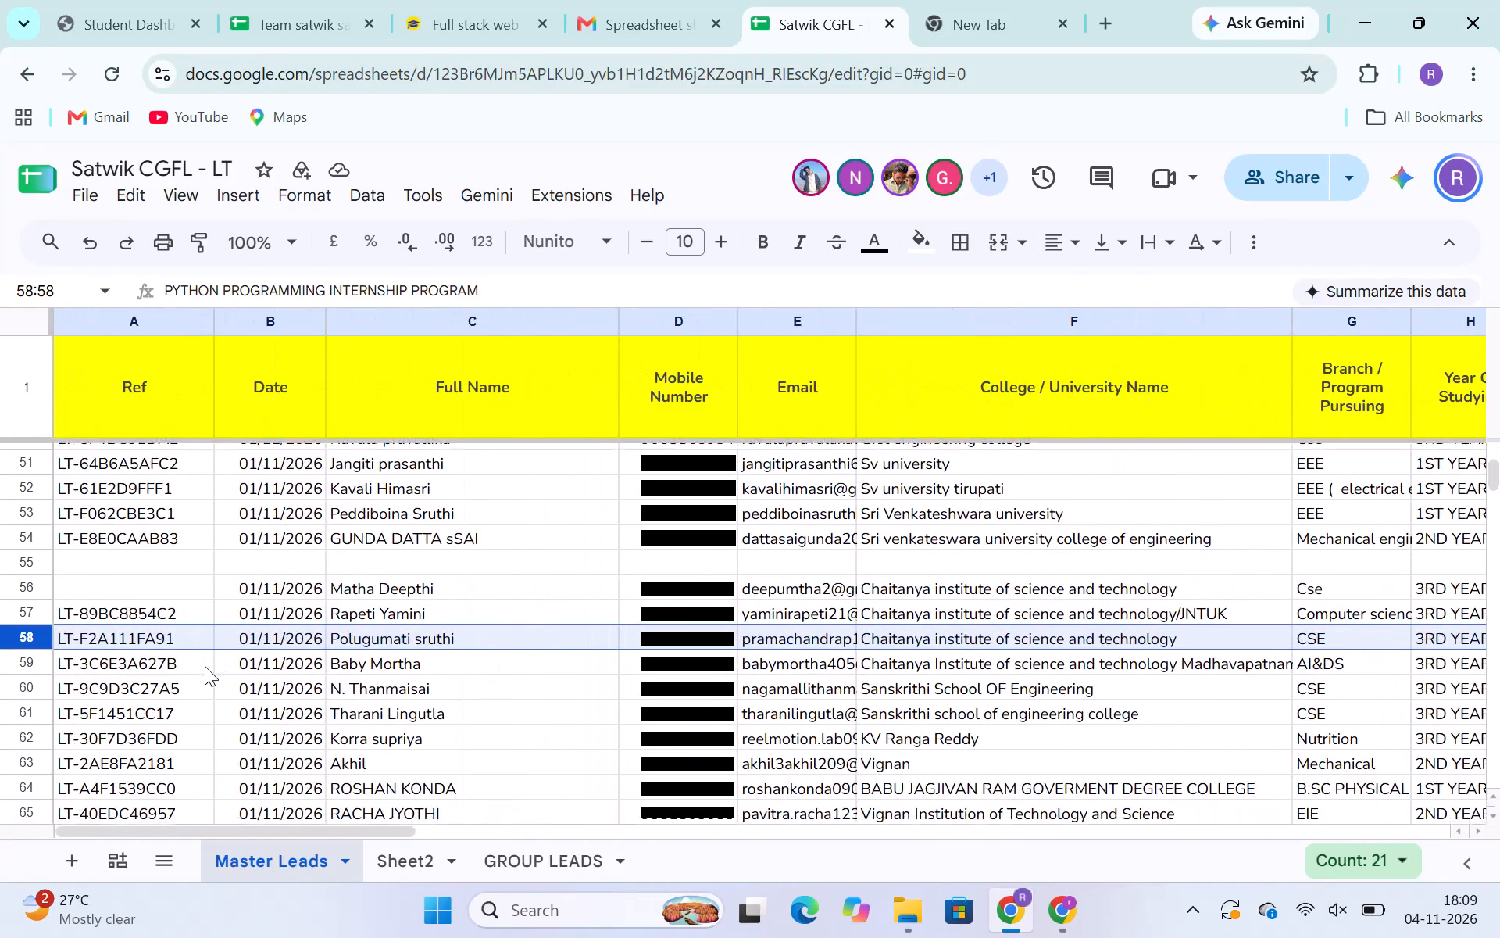
scroll(205, 666, down, 5)
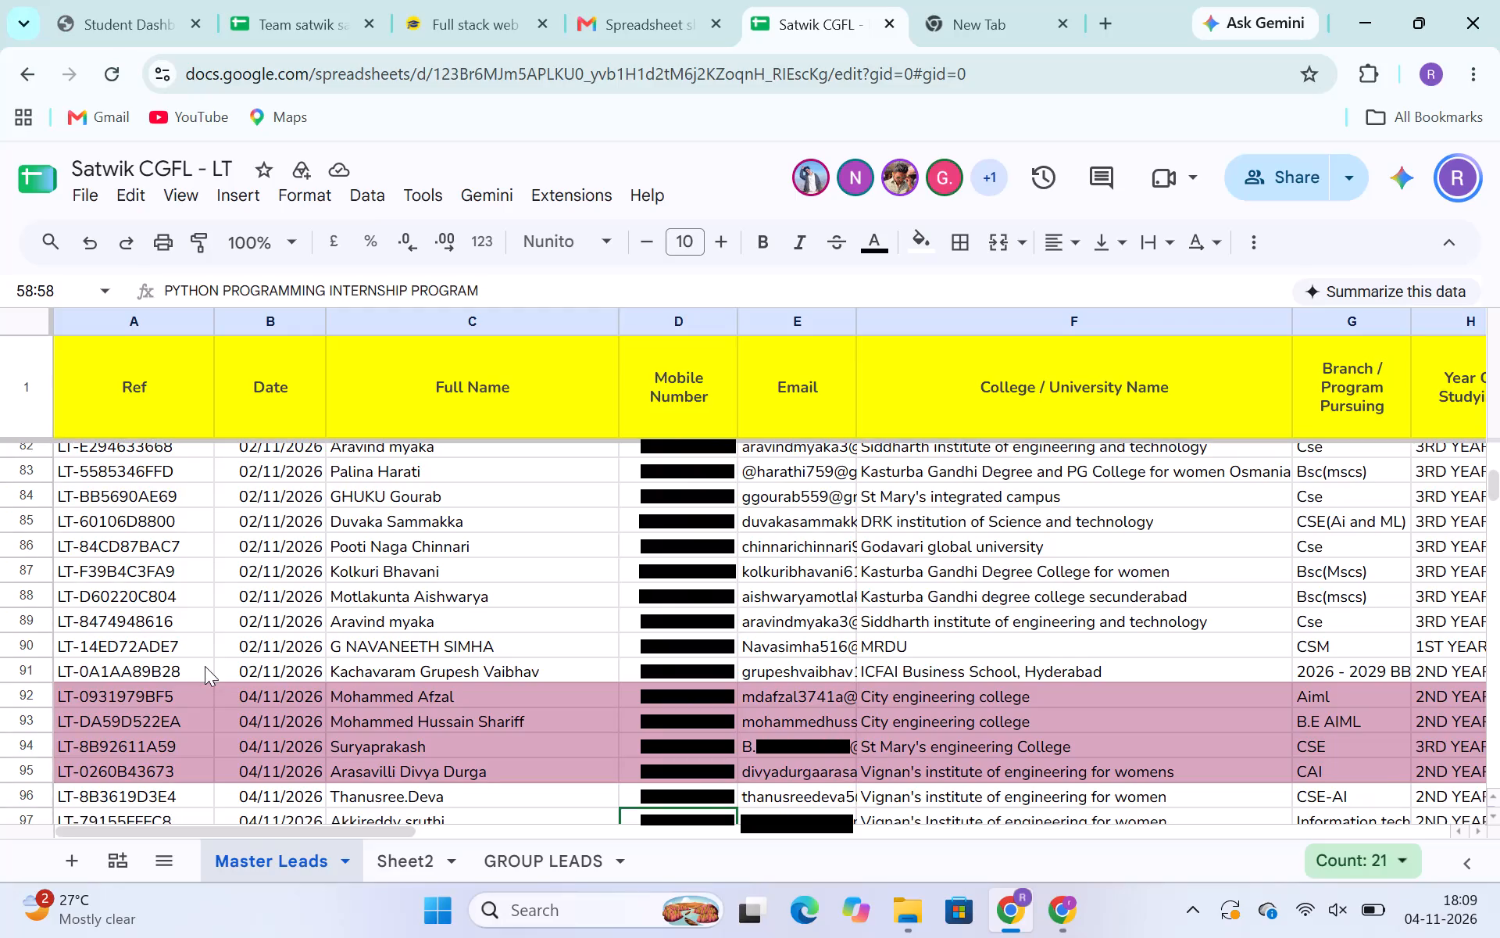
scroll(205, 666, down, 5)
scroll(205, 666, up, 1)
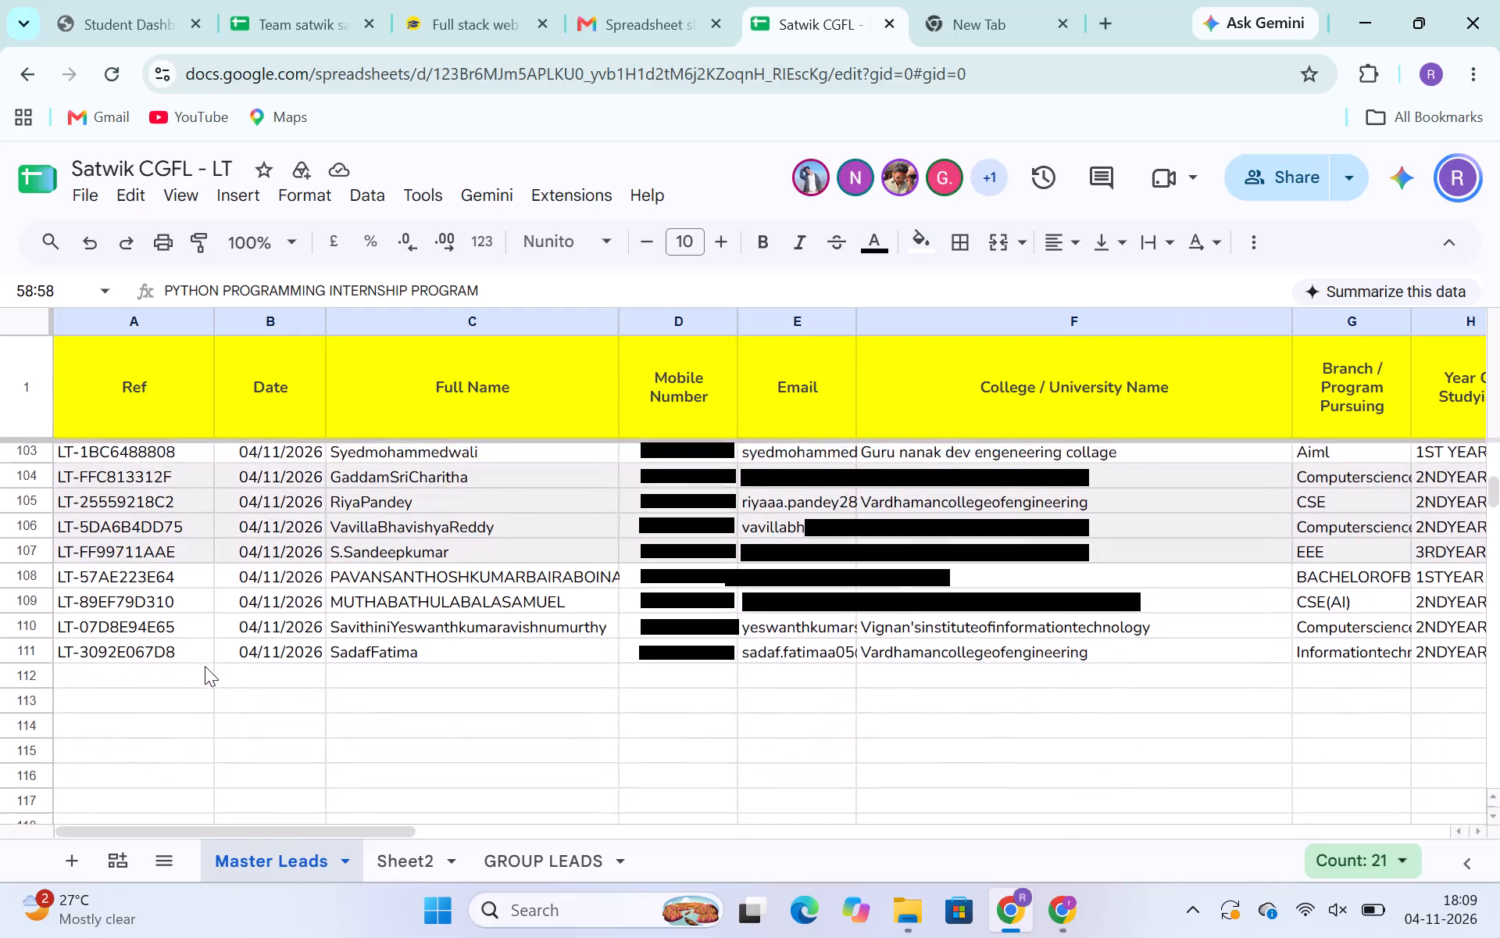
scroll(205, 666, up, 1)
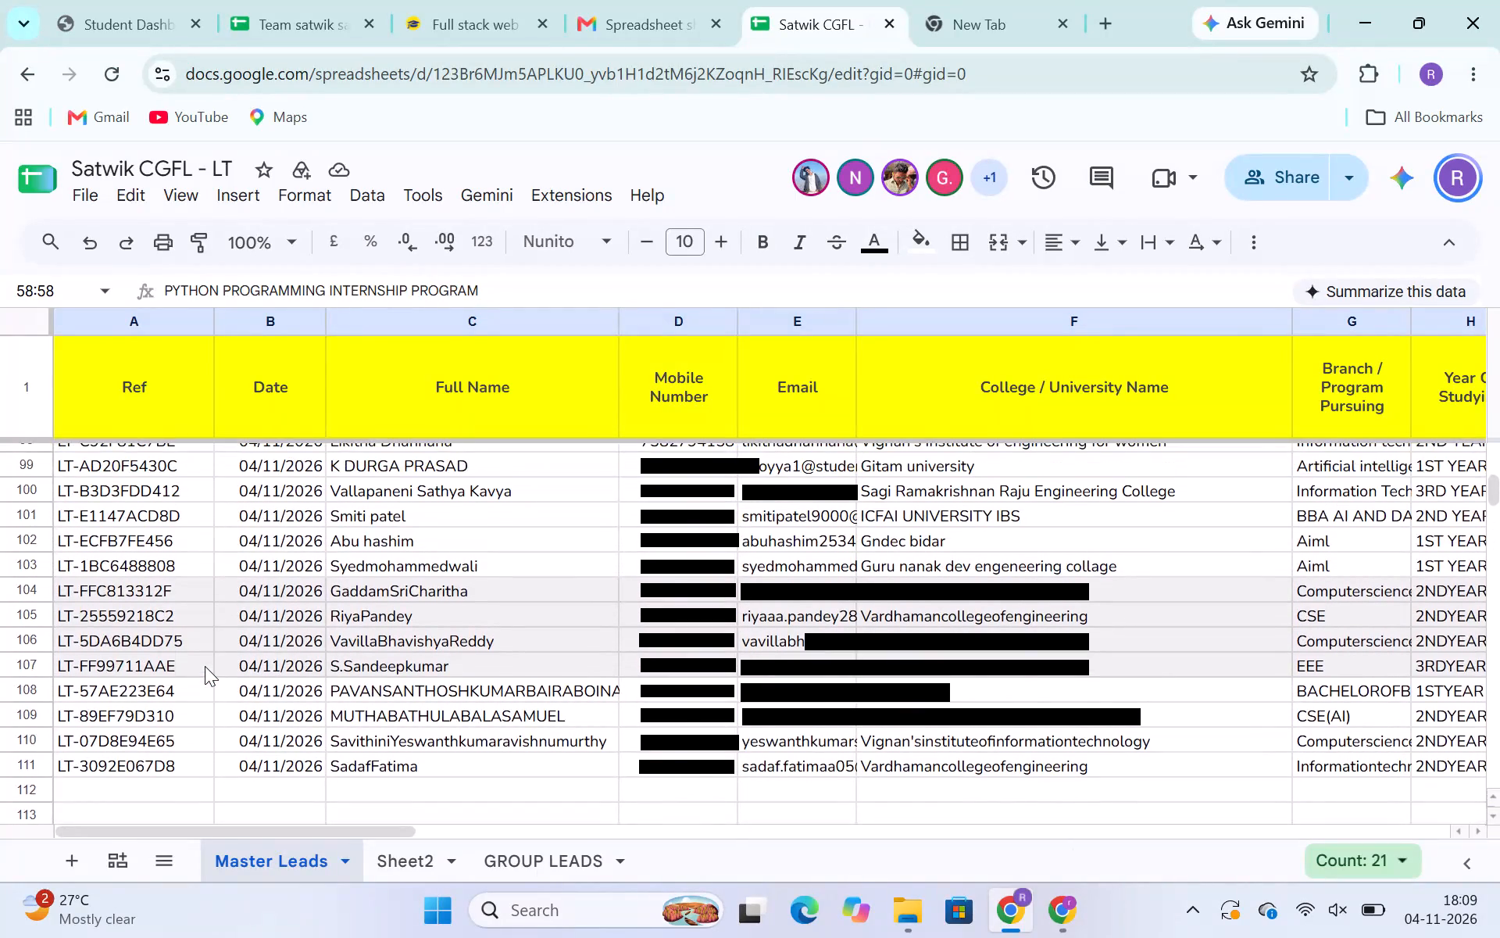
scroll(417, 557, up, 1)
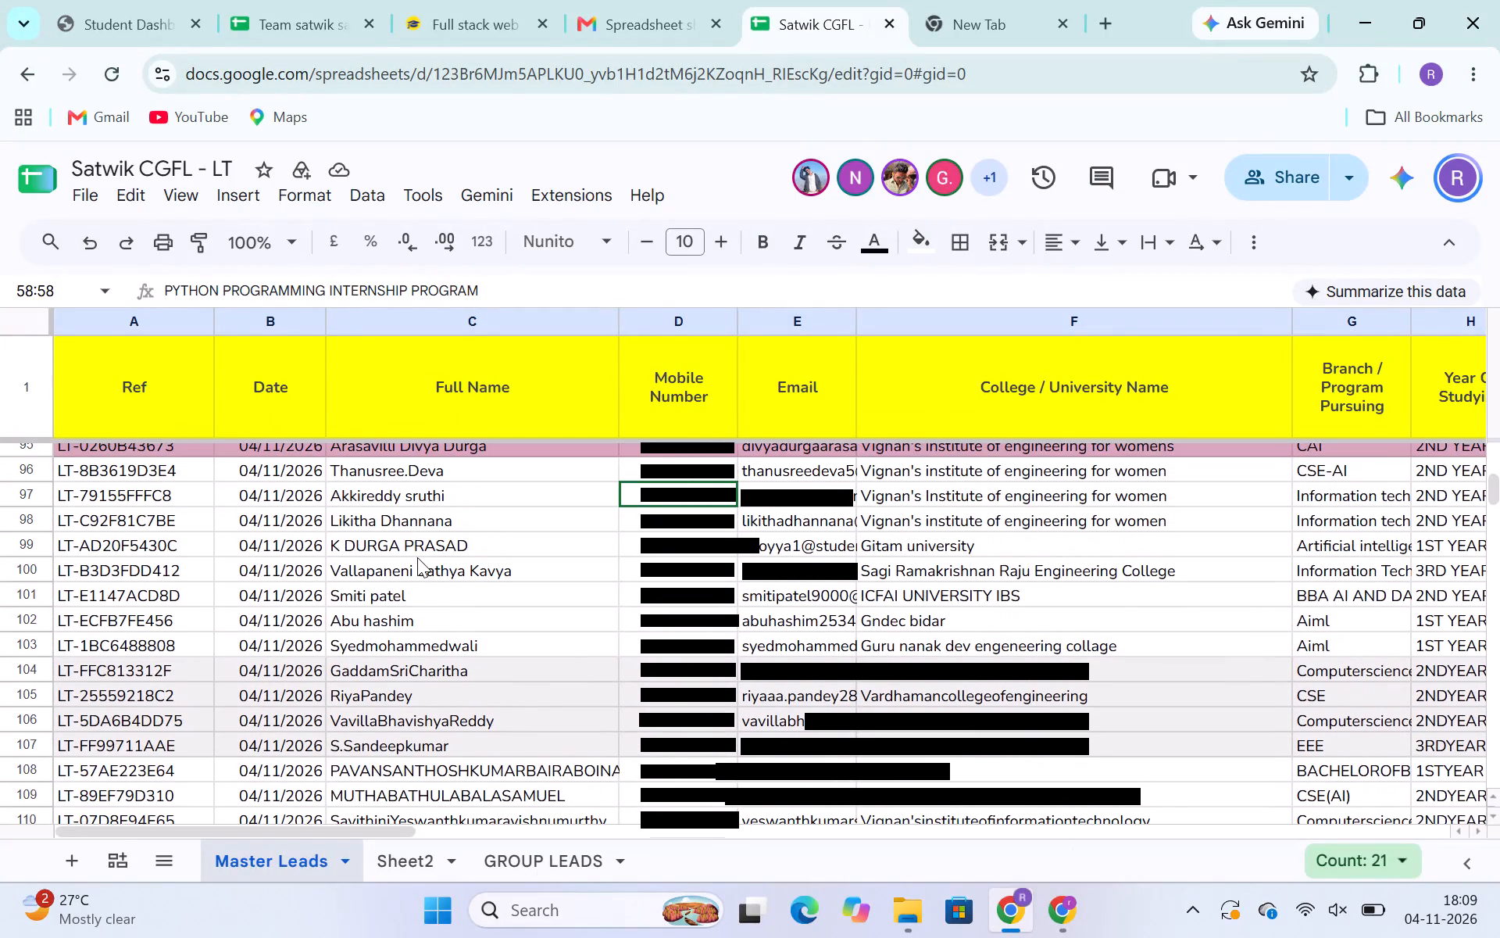
scroll(417, 557, up, 1)
click(445, 502)
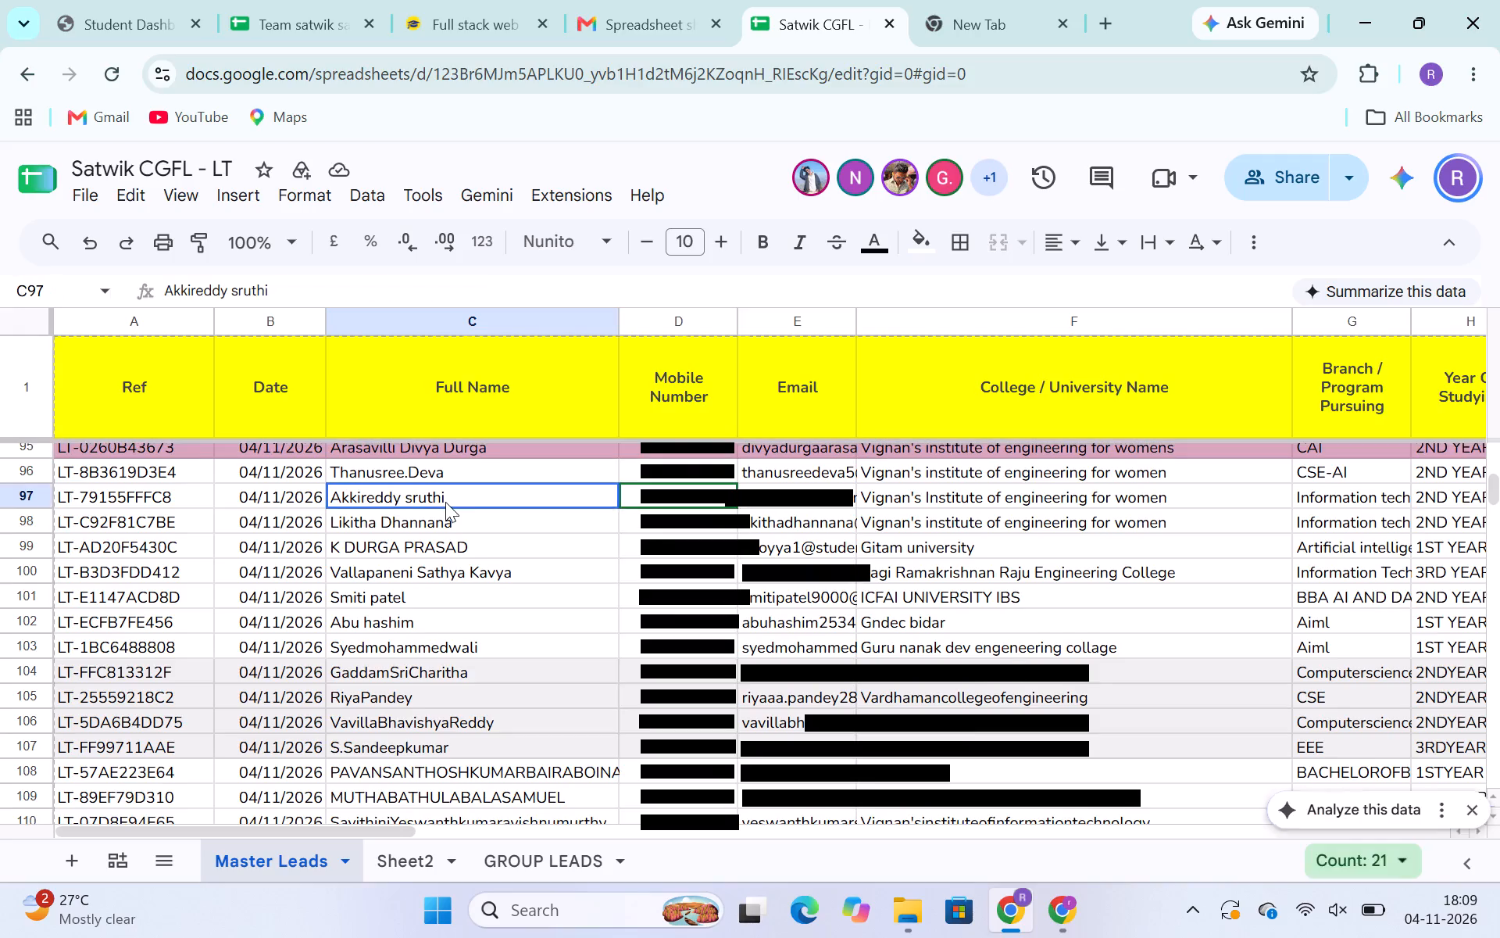
click(28, 493)
scroll(290, 550, up, 1)
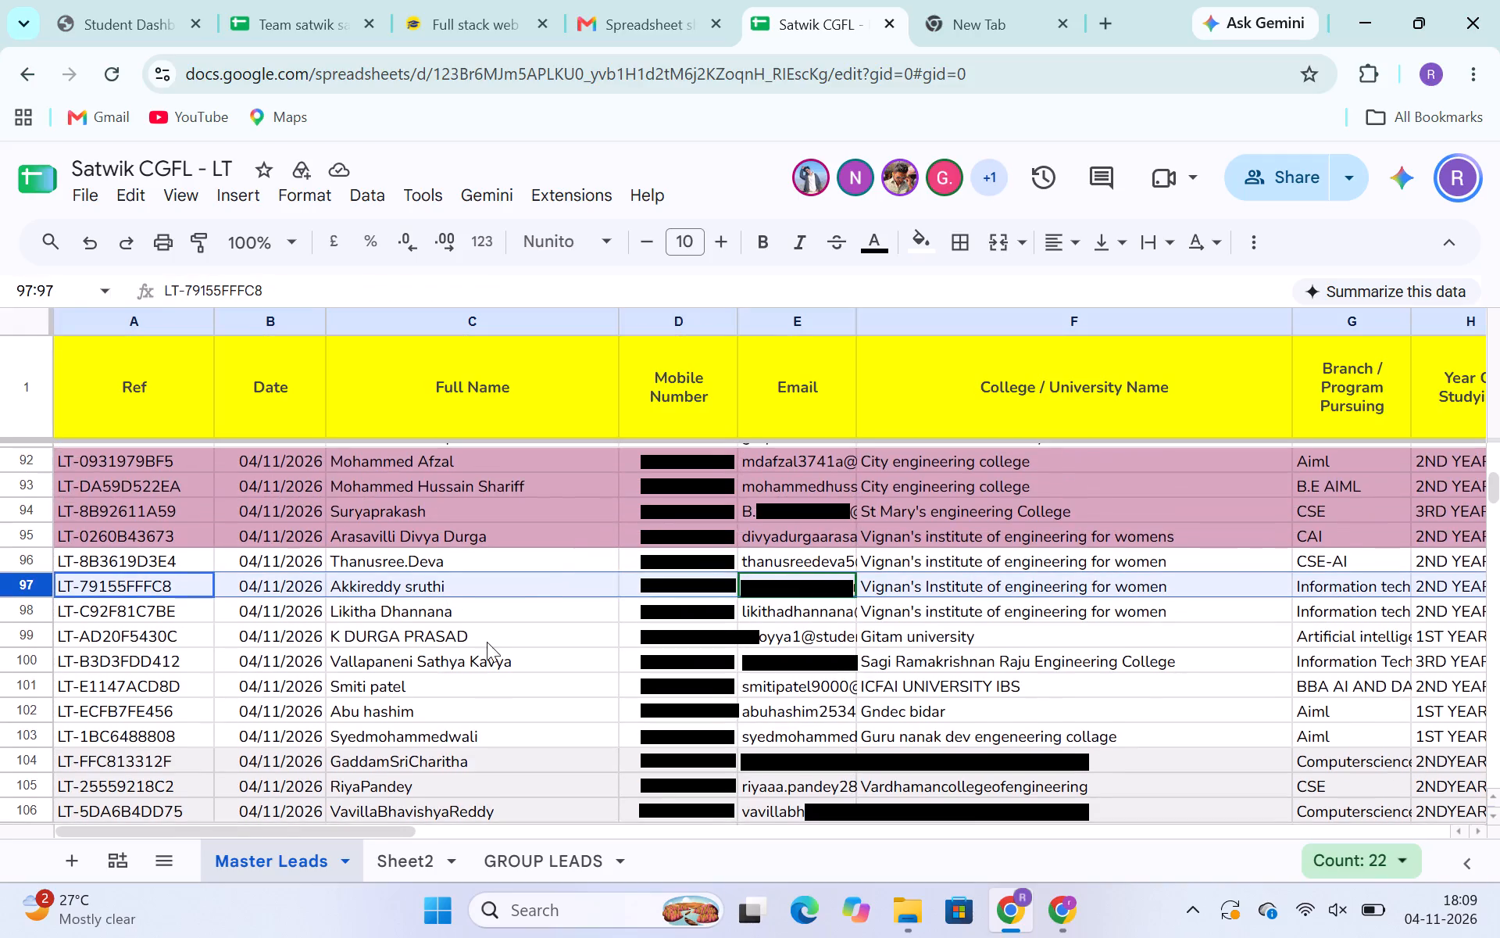
scroll(487, 642, left, 10)
scroll(487, 642, right, 4)
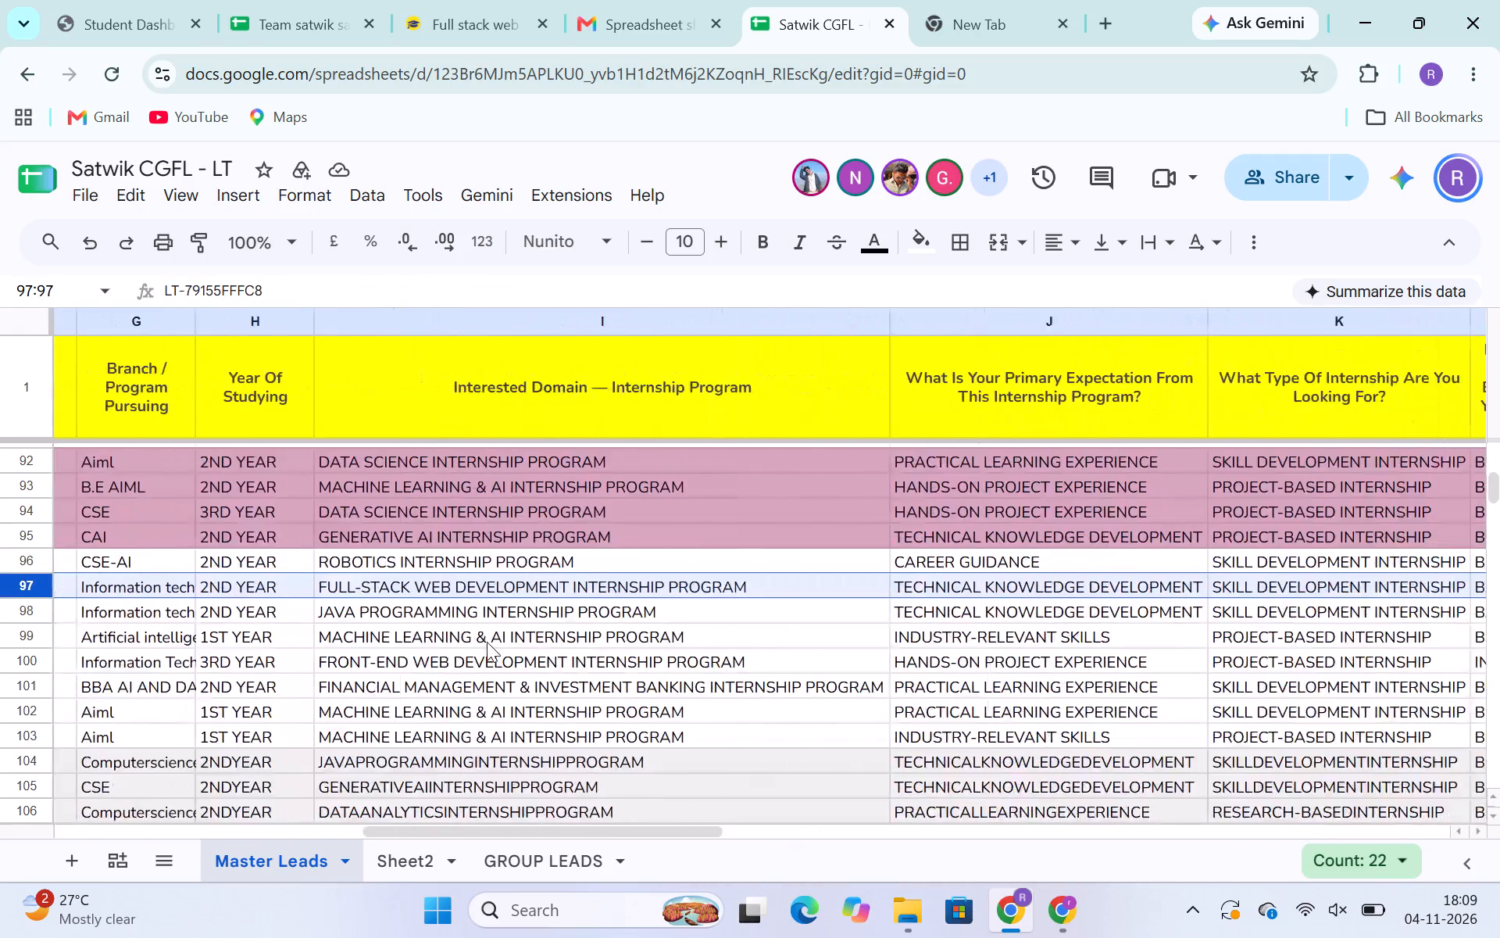
scroll(473, 642, right, 6)
scroll(473, 642, down, 1)
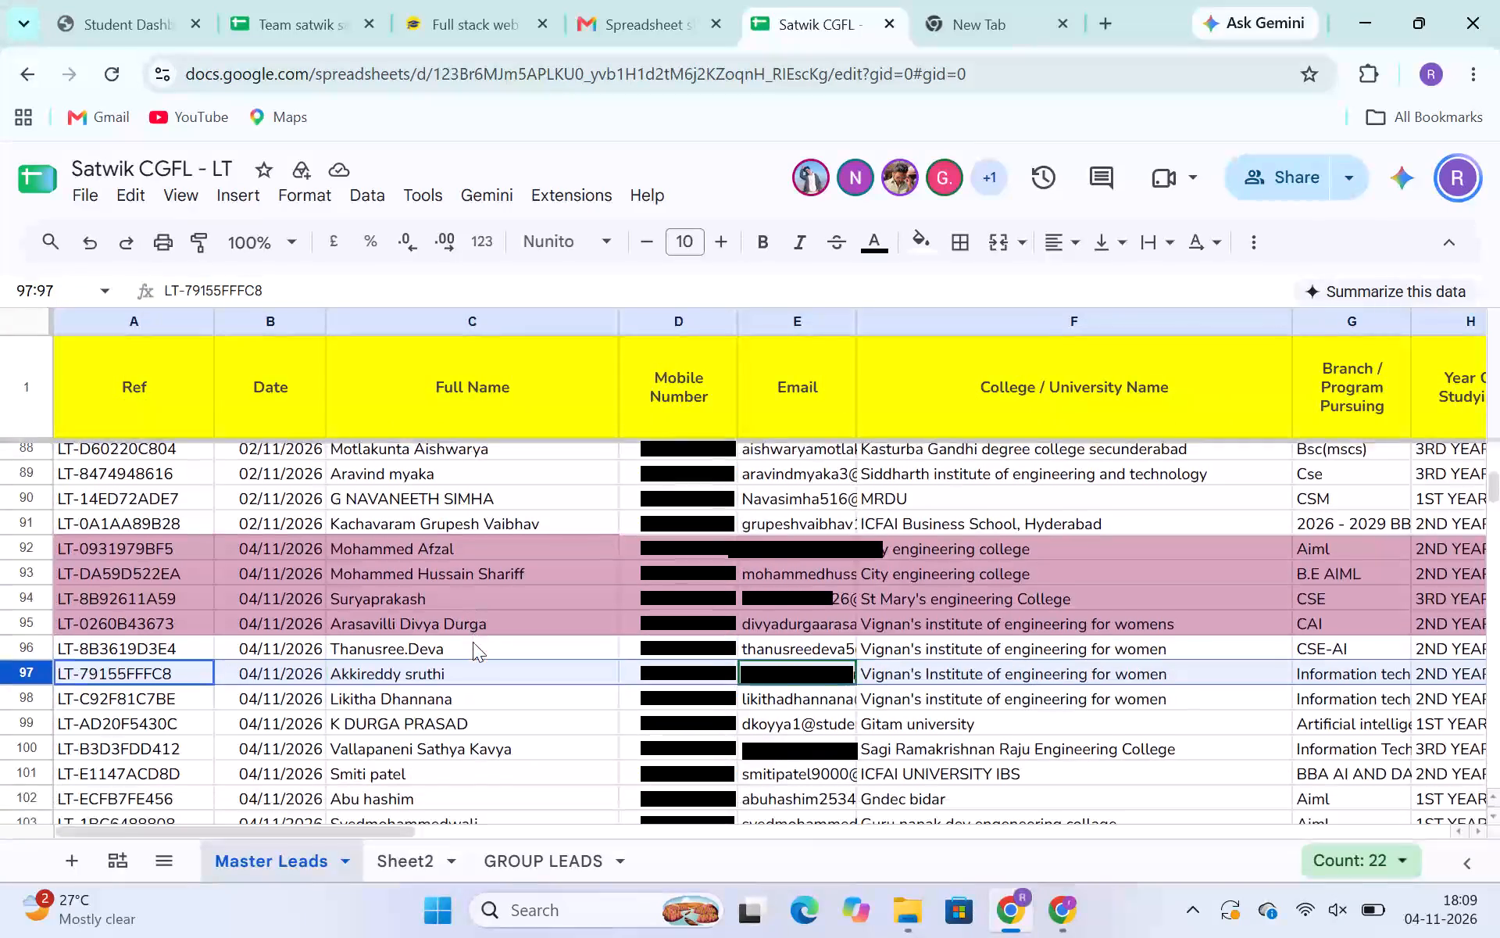
scroll(473, 642, down, 1)
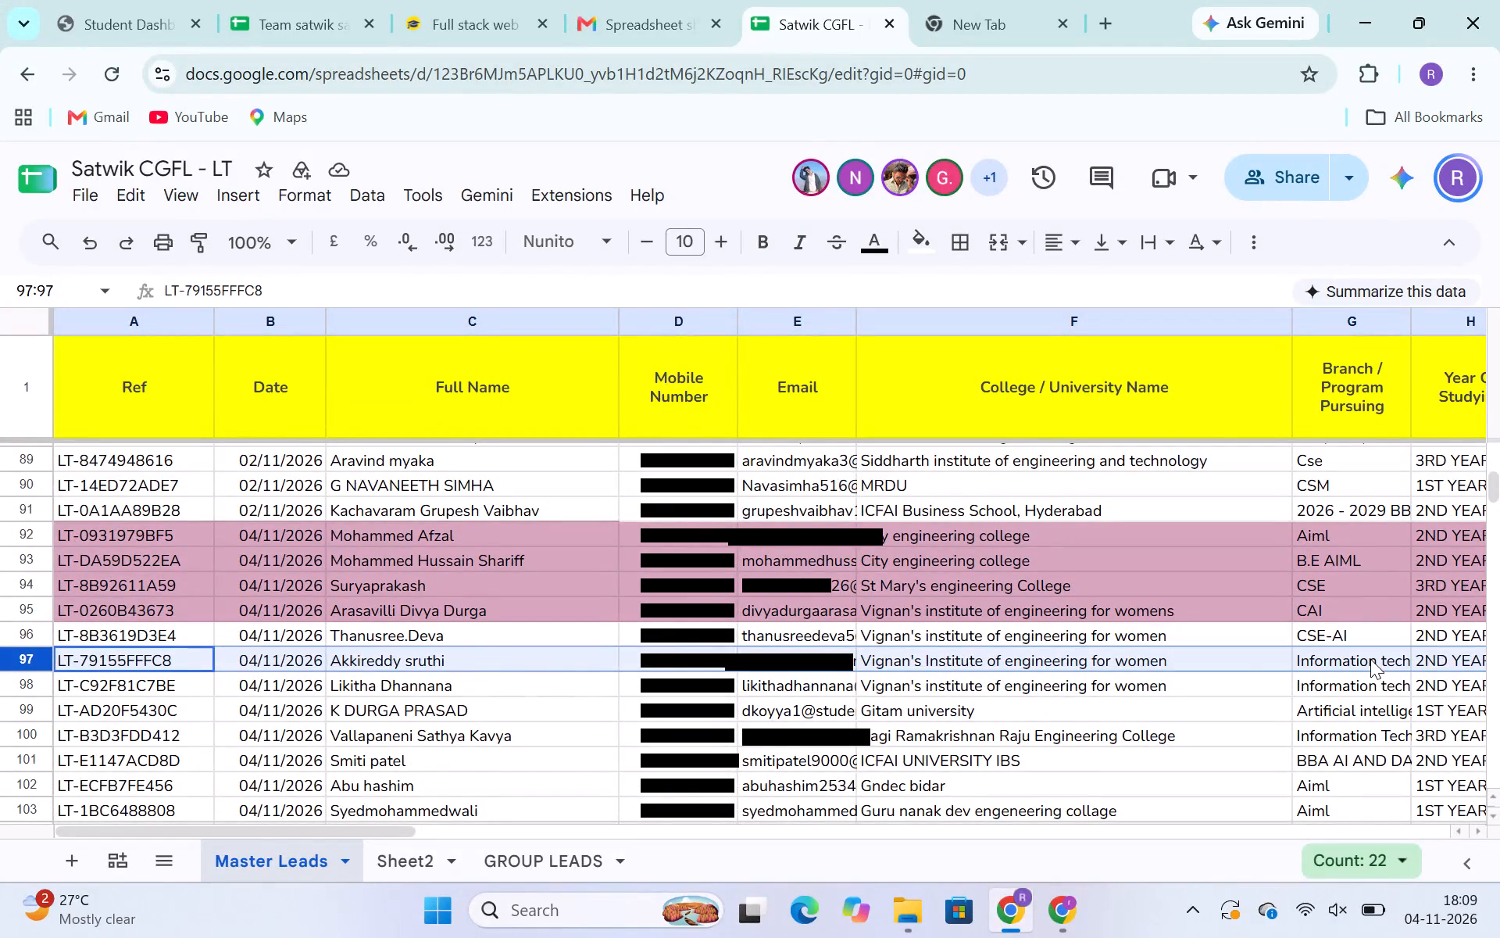
Review the call statuses and remarks in columns T to V for the row 97 lead and its neighbouring leads.
scroll(1370, 659, left, 6)
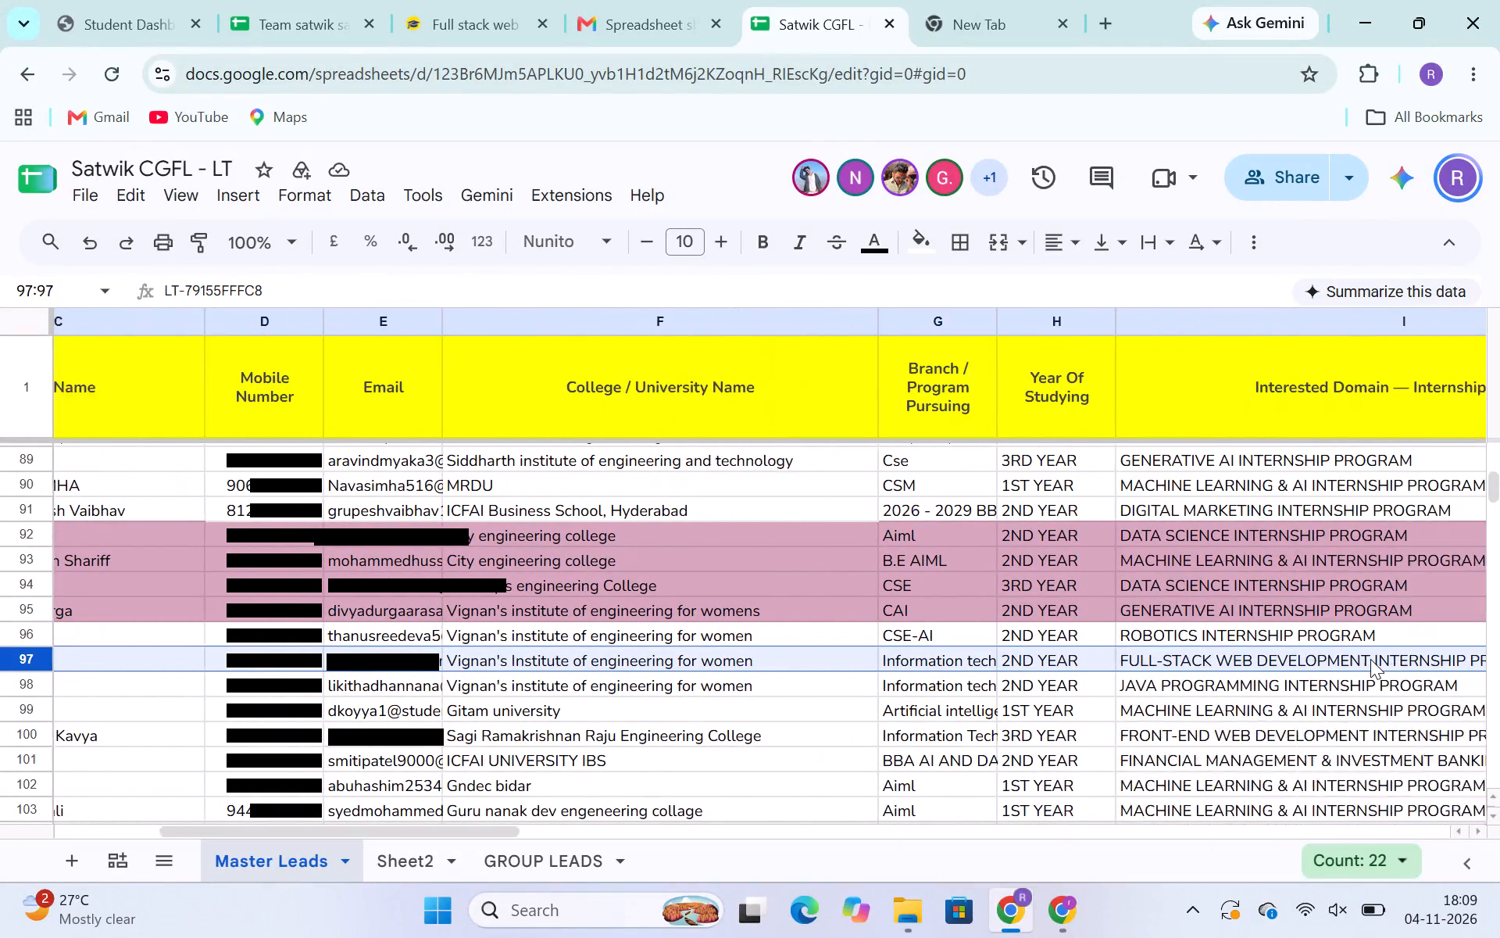
scroll(1370, 659, left, 9)
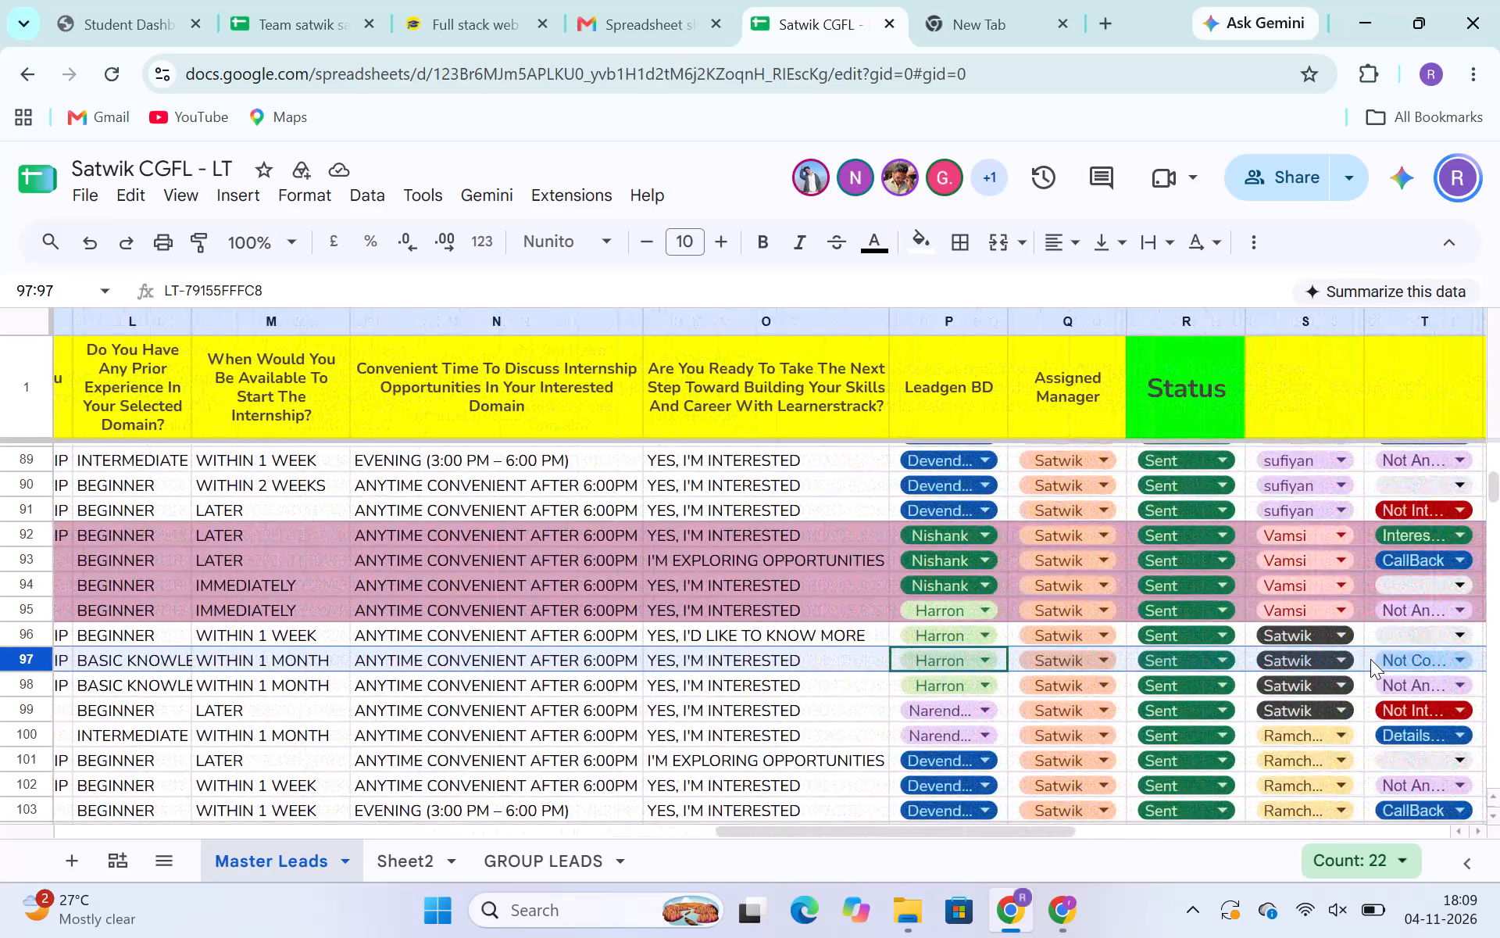
scroll(1370, 659, left, 3)
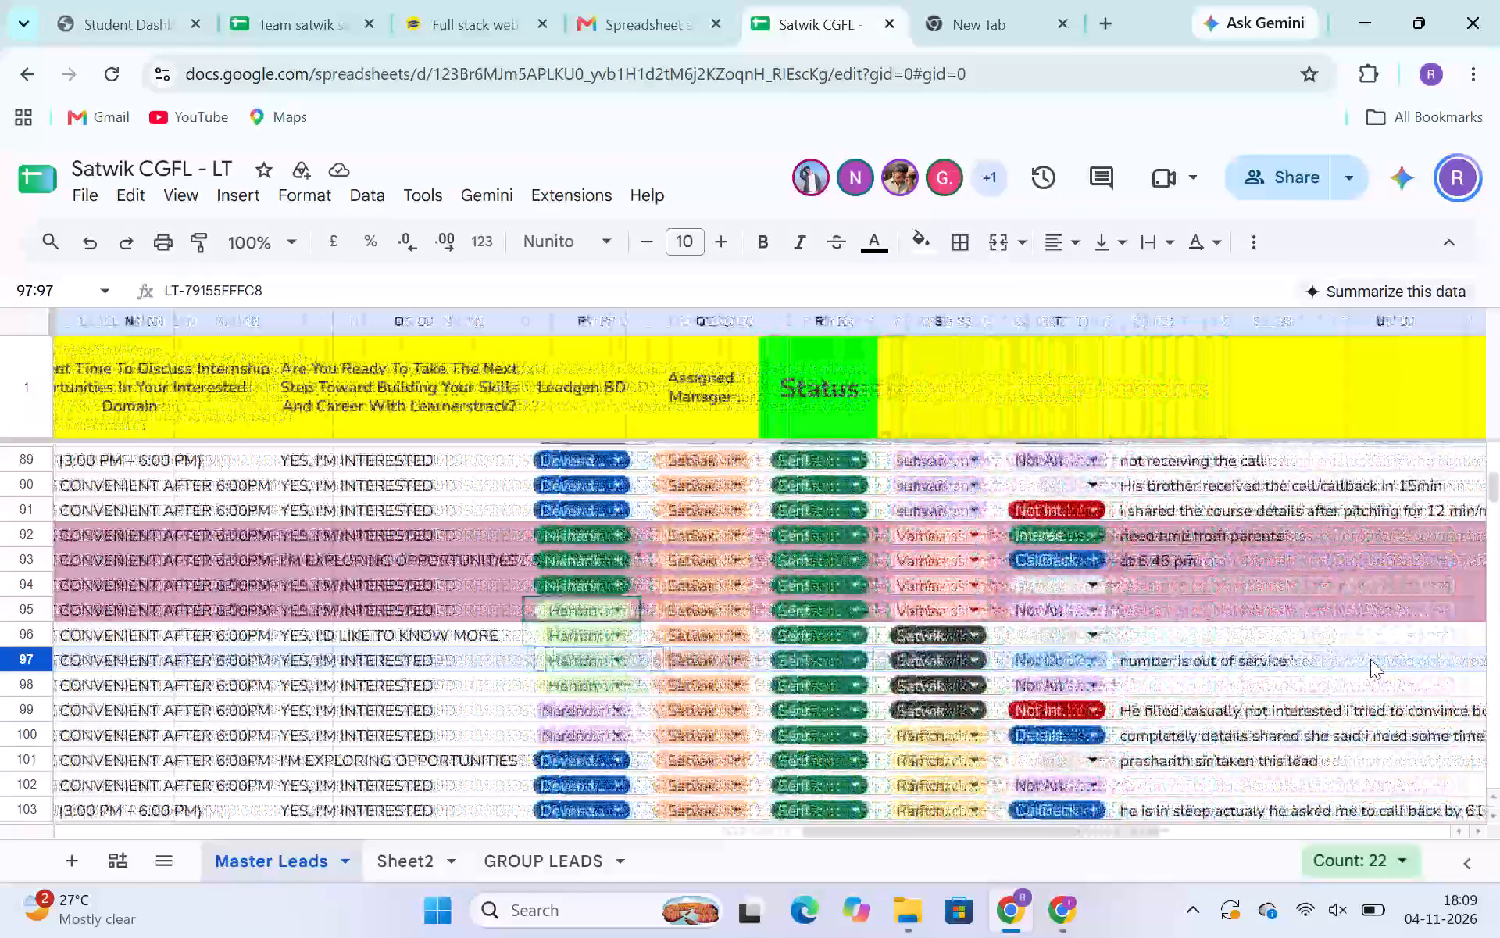
scroll(1370, 659, left, 2)
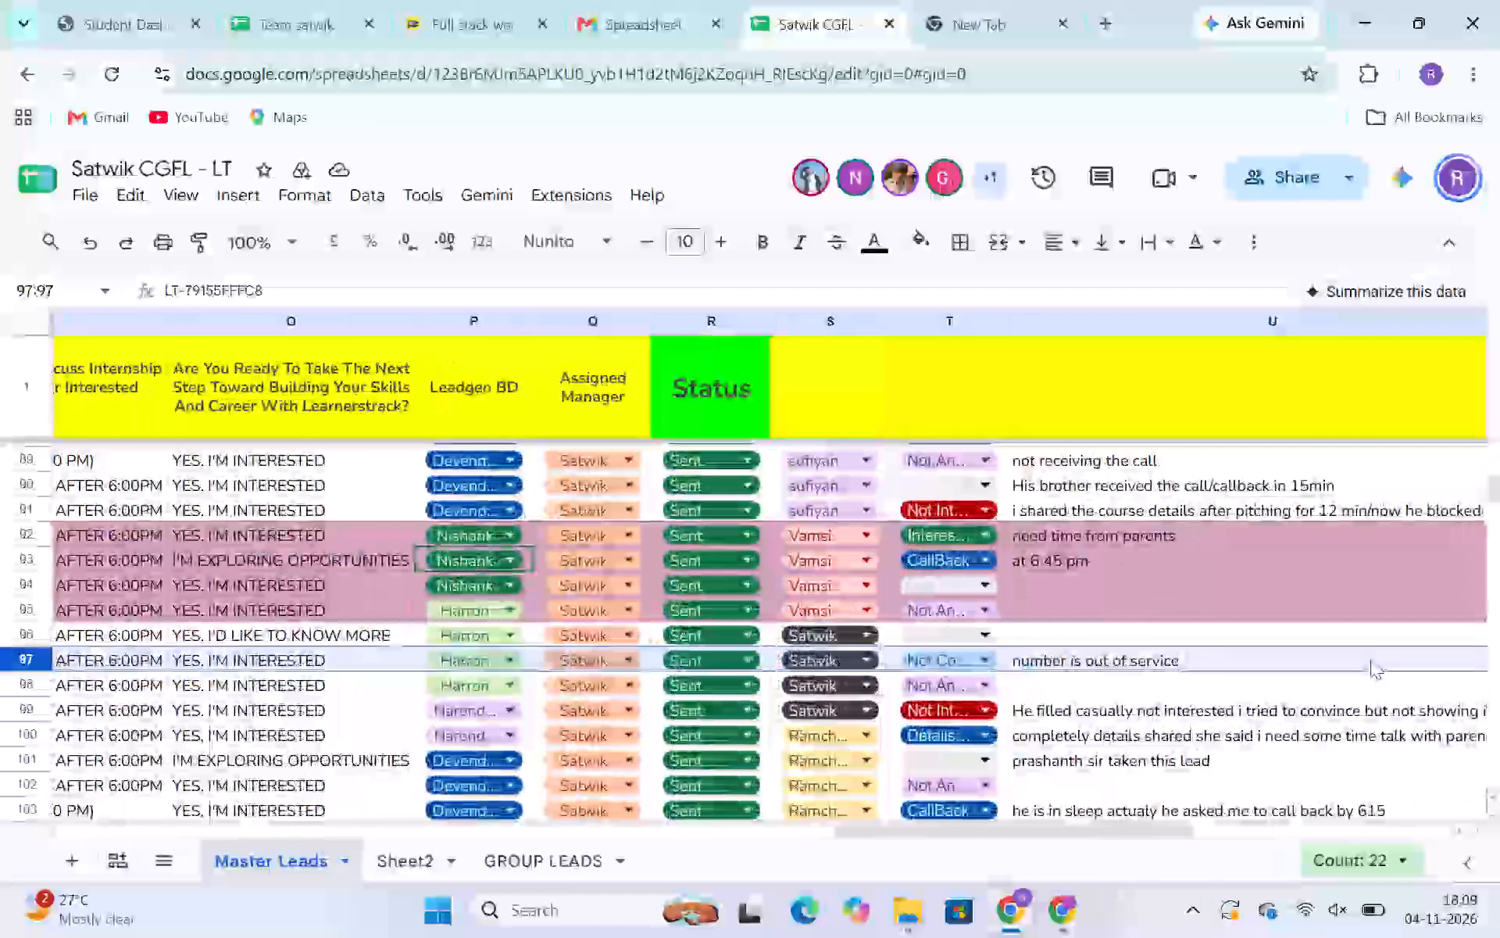
scroll(1370, 659, down, 1)
scroll(1370, 659, left, 4)
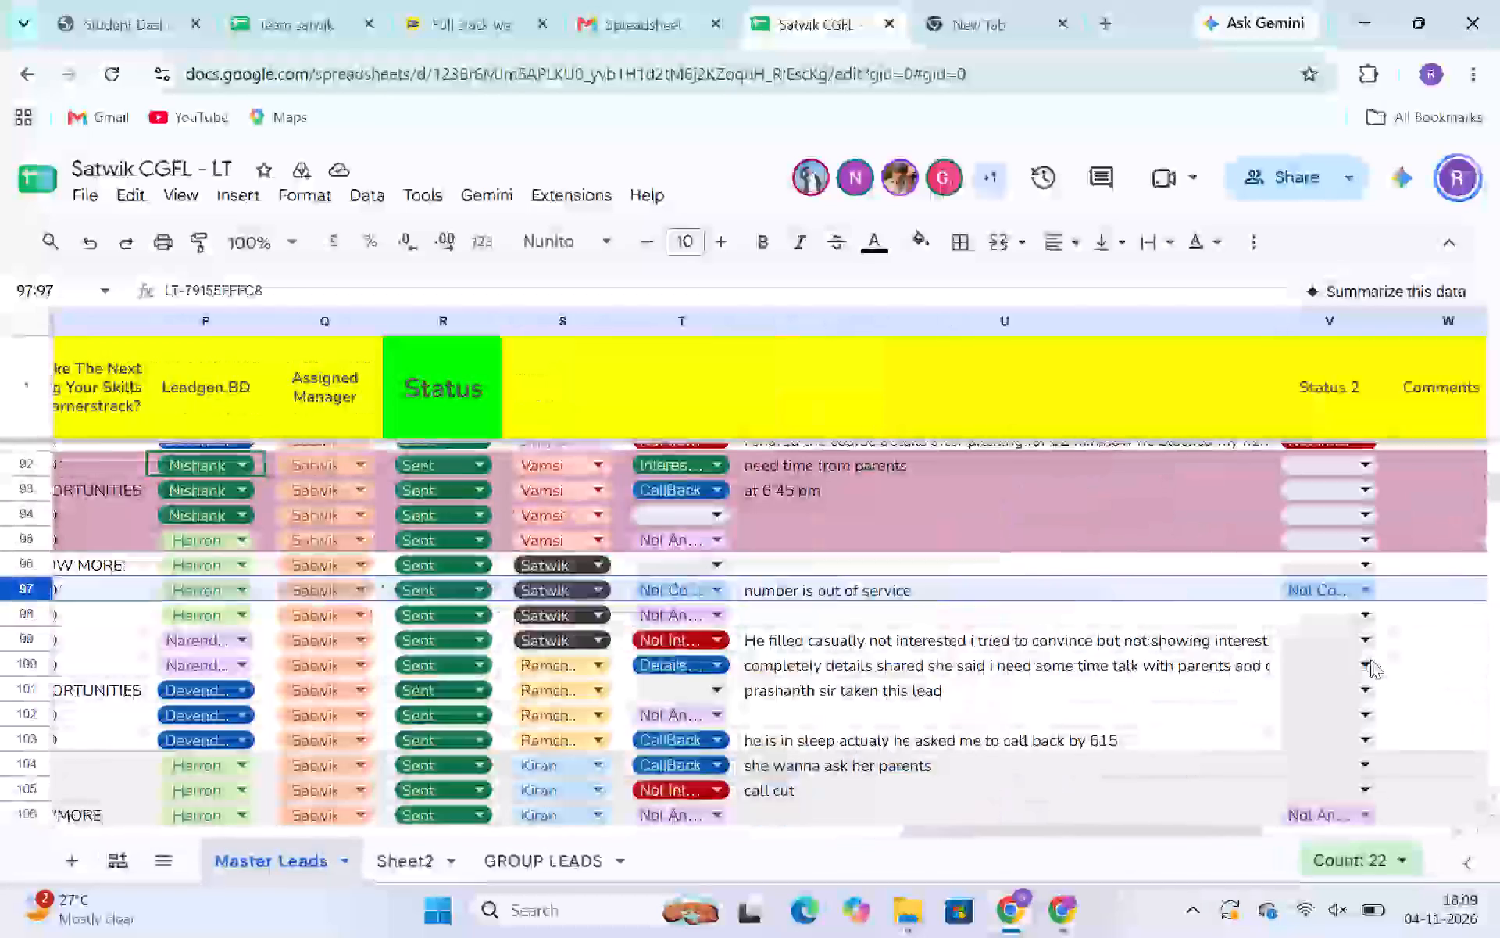
scroll(1370, 659, right, 6)
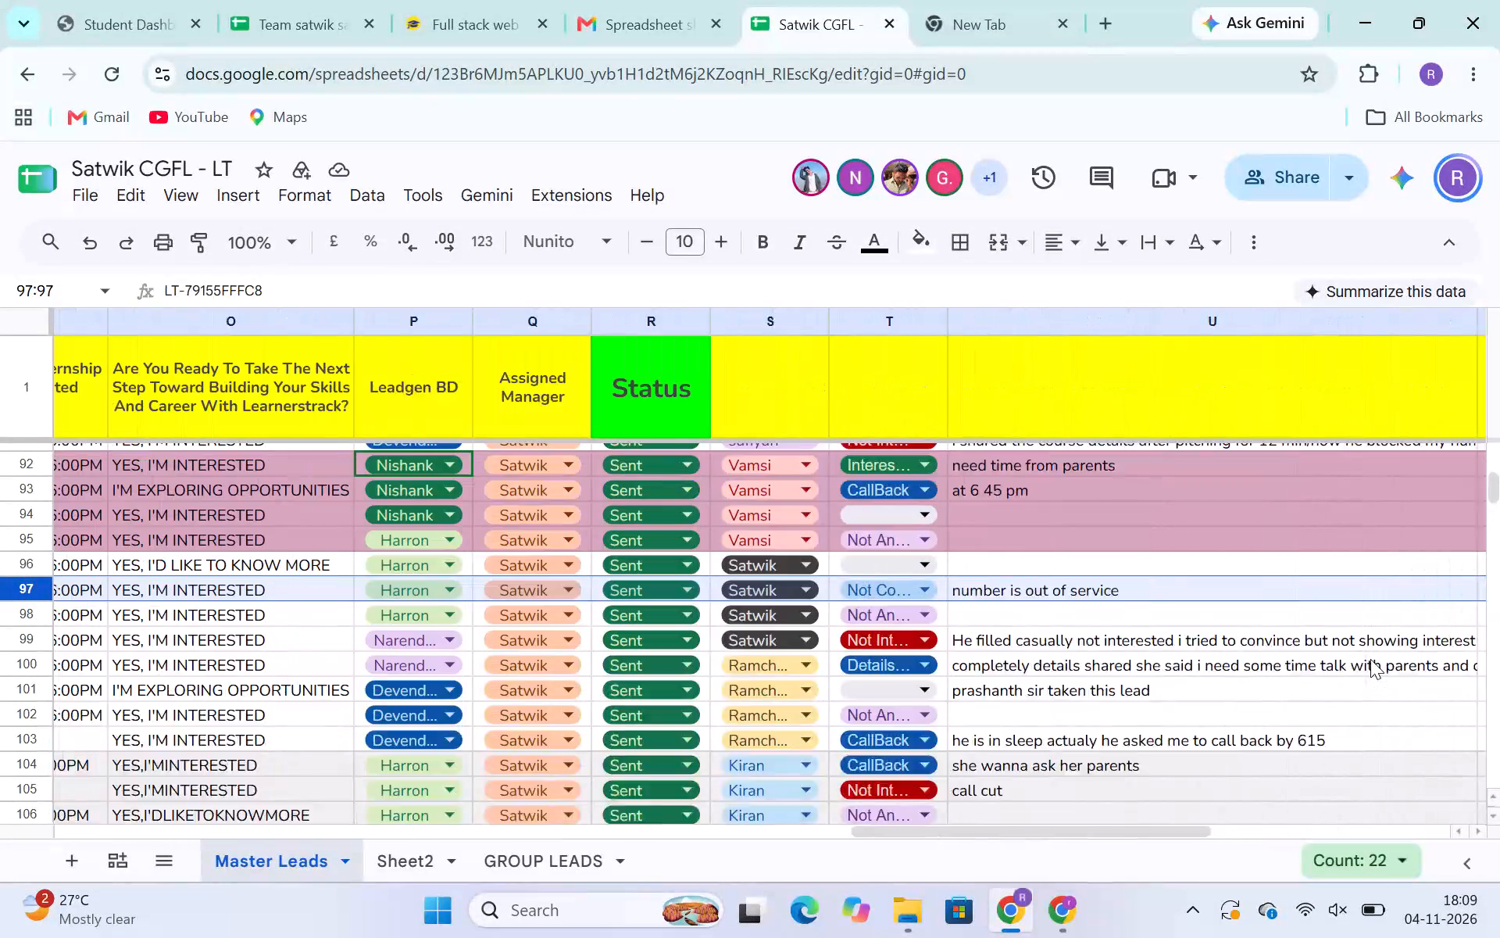
scroll(1370, 659, right, 11)
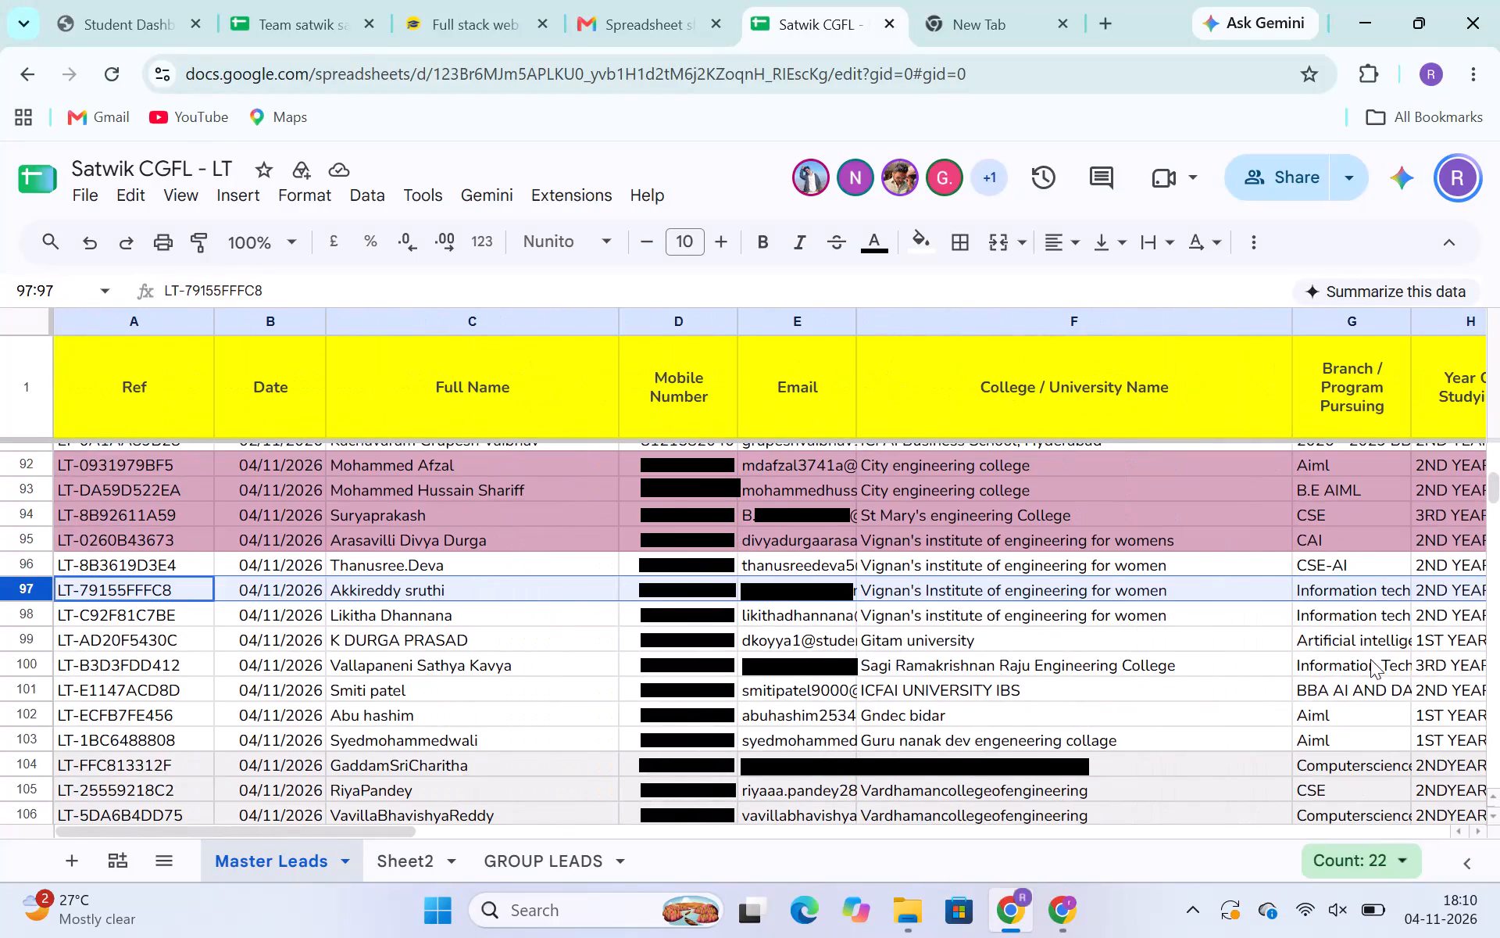
scroll(1370, 659, right, 3)
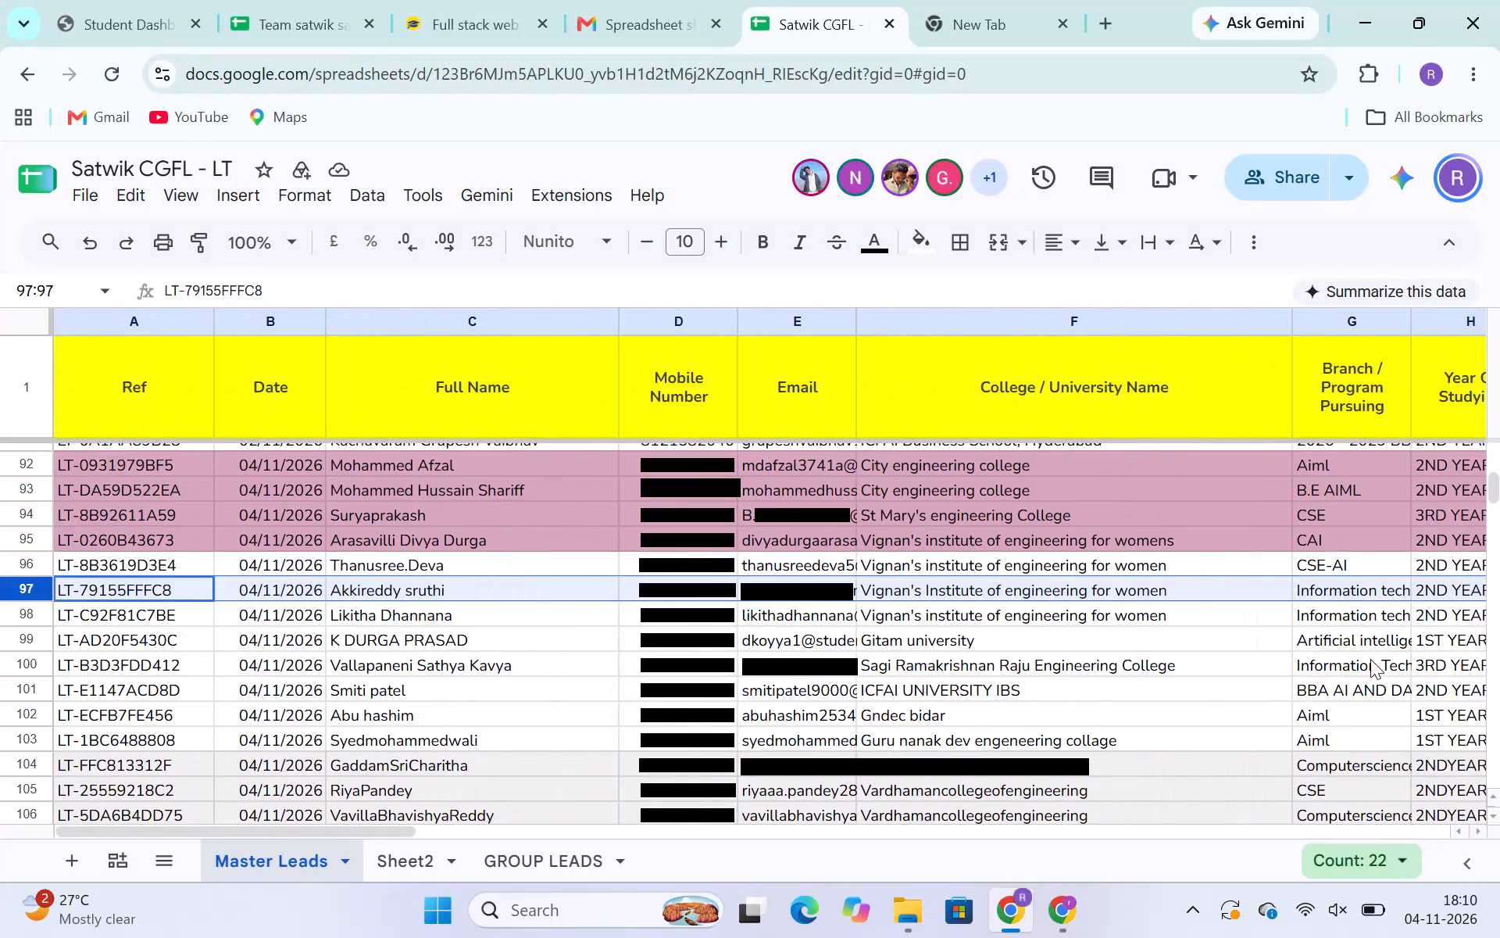